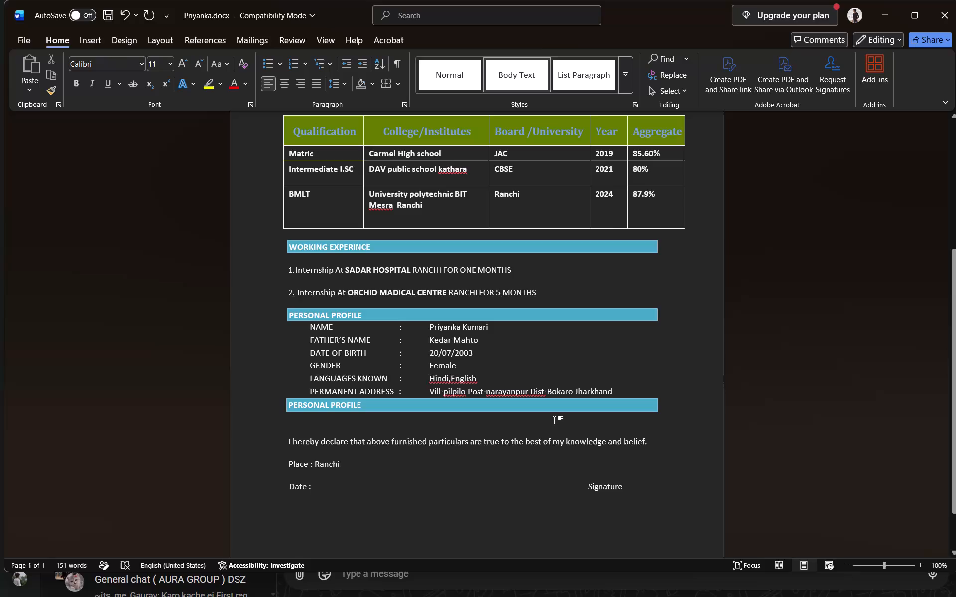
Move the second PERSONAL PROFILE heading bar down to just above the declaration sentence, leaving space below the permanent address.
click(554, 405)
drag(554, 405, 556, 423)
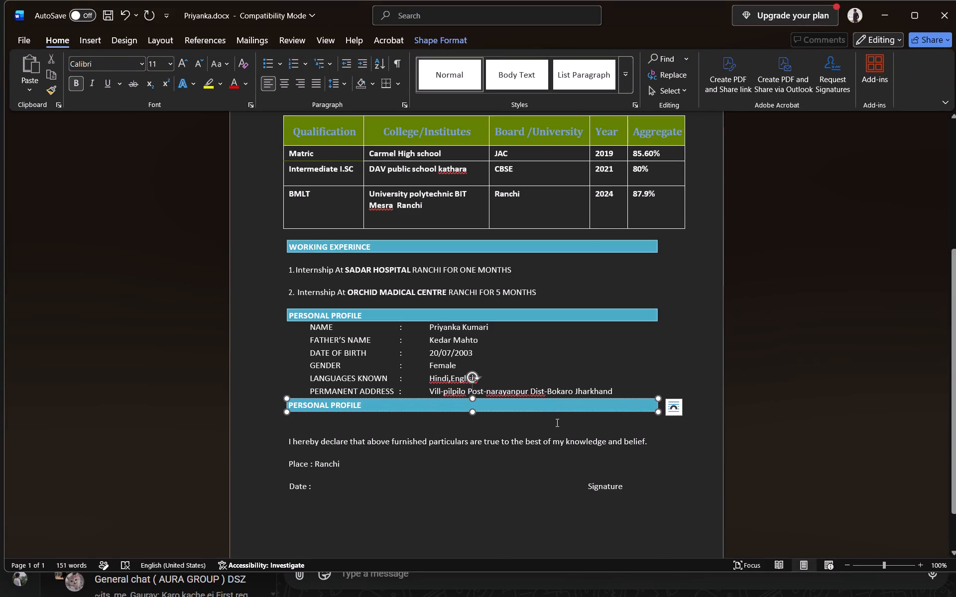
drag(556, 423, 555, 430)
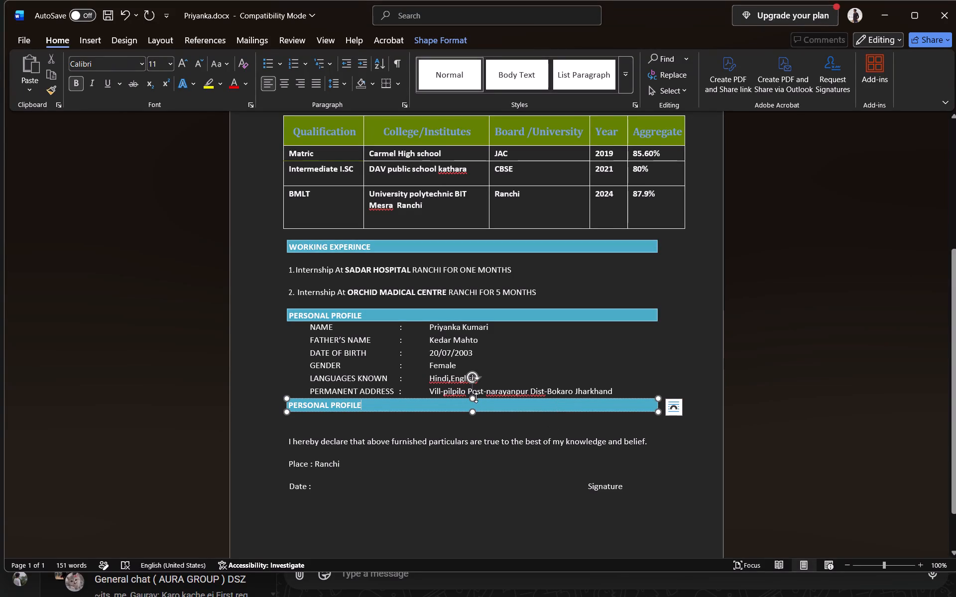
drag(482, 400, 484, 423)
Insert an empty line before the declaration sentence to separate it from the heading bar above.
click(466, 446)
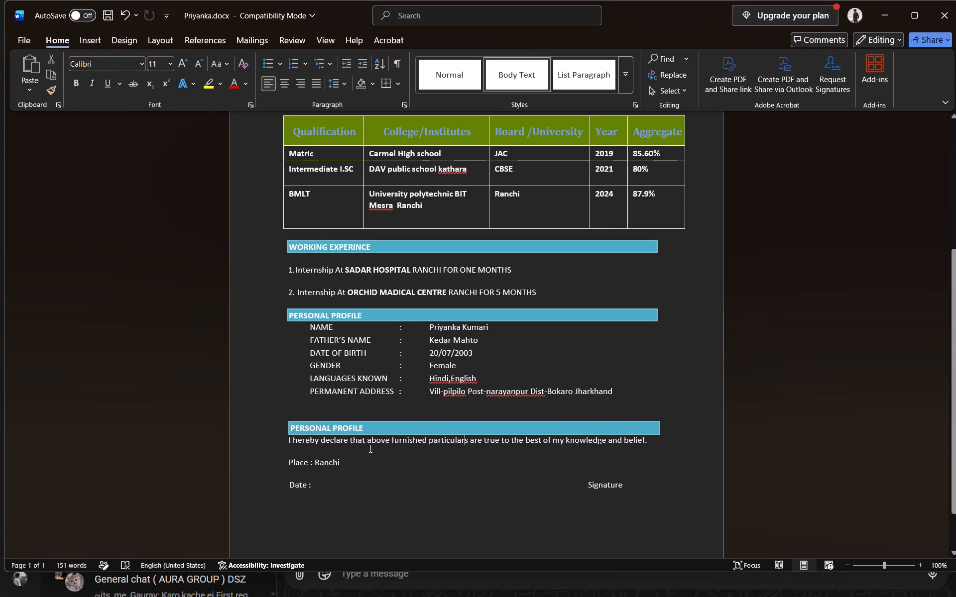
click(286, 440)
key(Return)
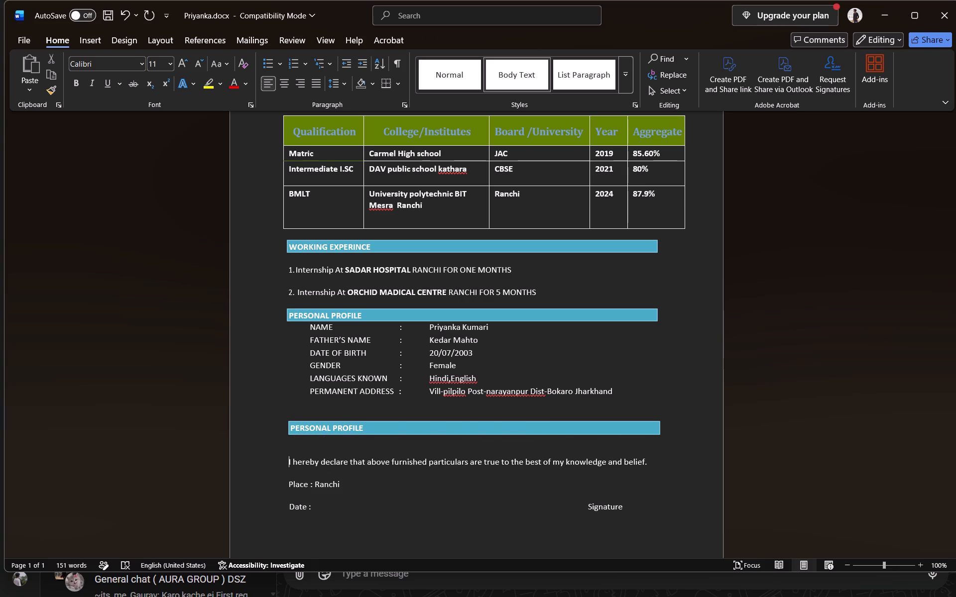
Add a new empty line below the PERMANENT ADDRESS entry and place the text cursor on it.
click(617, 389)
key(Return)
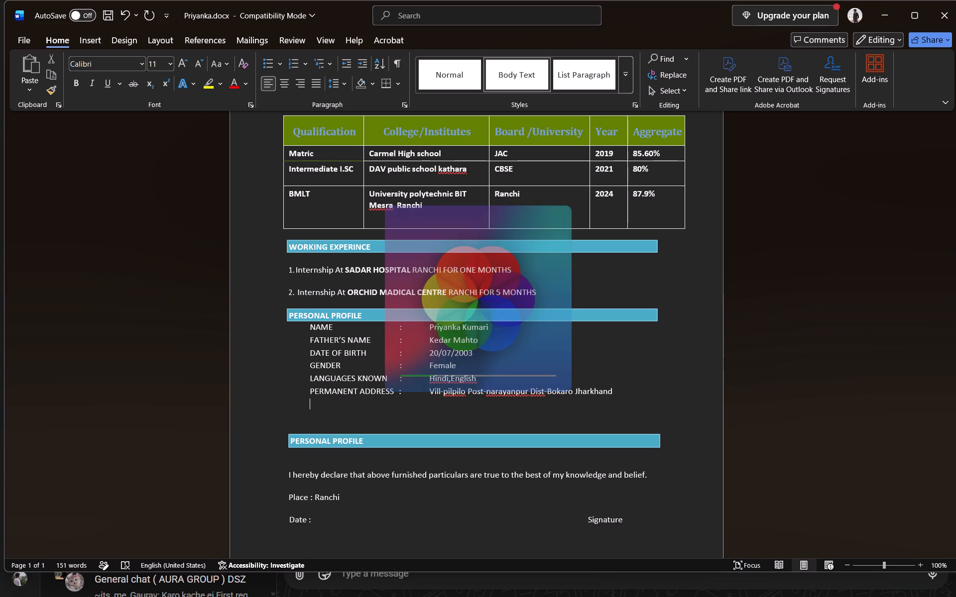
click(607, 339)
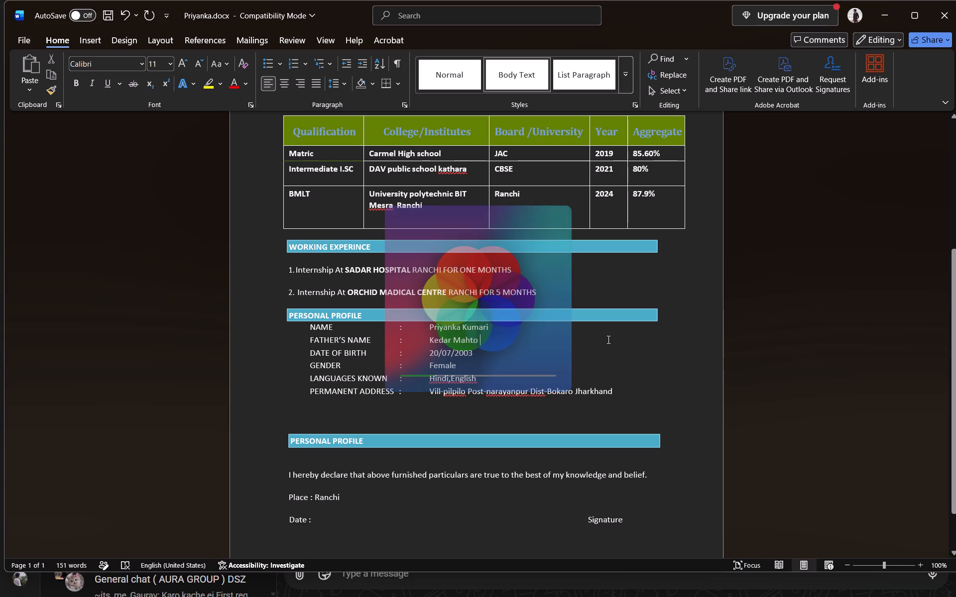
click(349, 403)
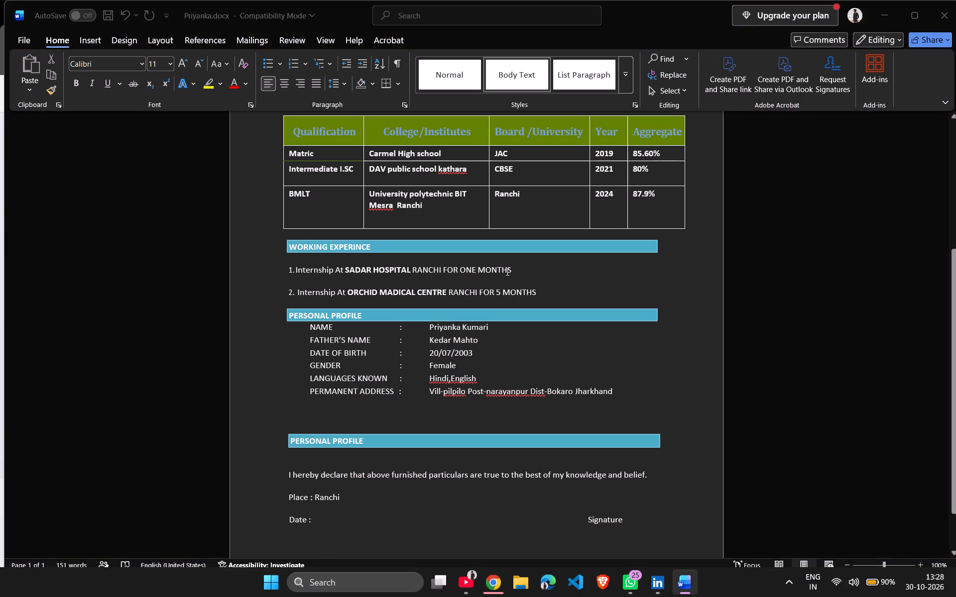
click(351, 400)
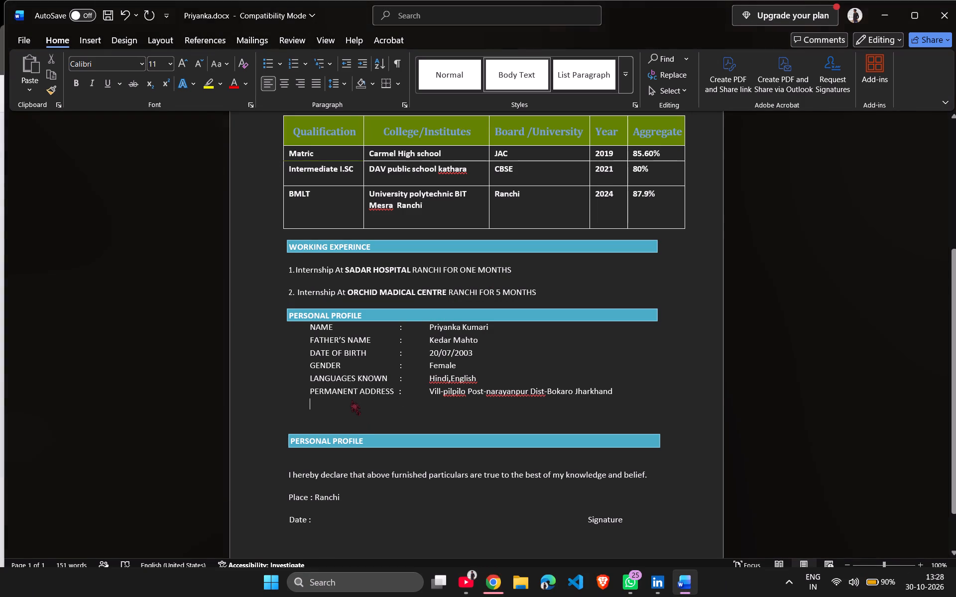
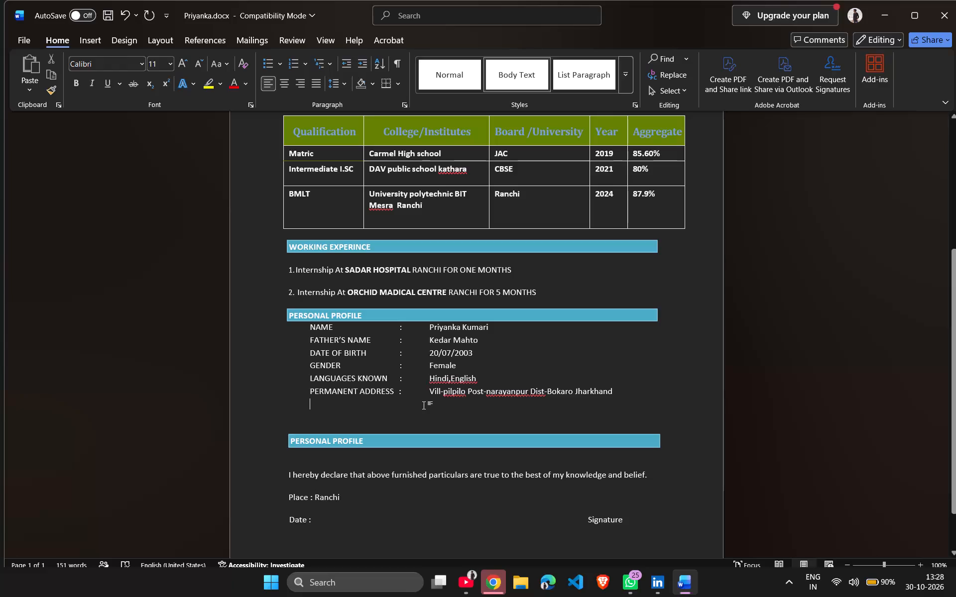
Enter the label NATIONALITY on the empty line below the PERMANENT ADDRESS entry.
key(shift+n)
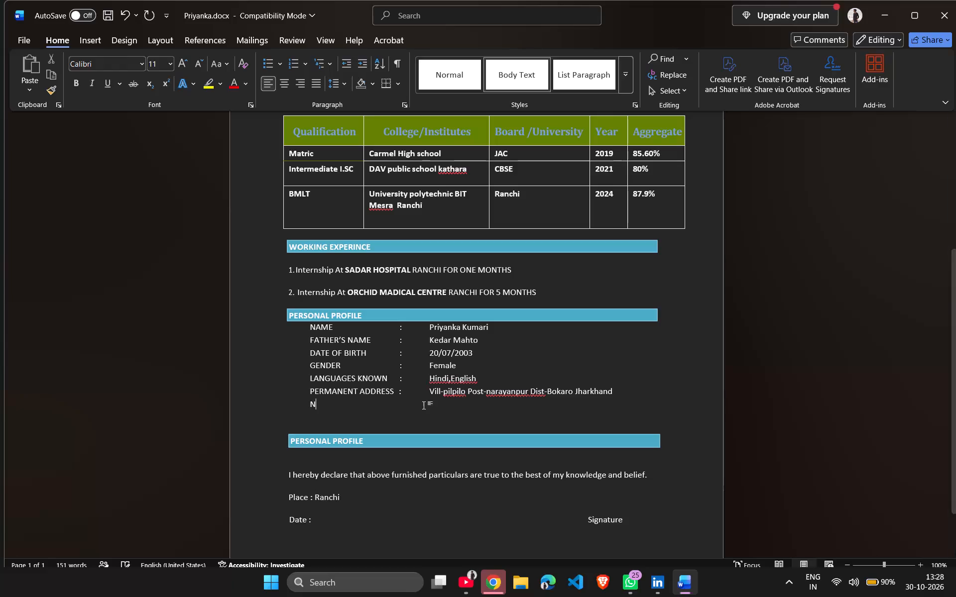
text(ATI)
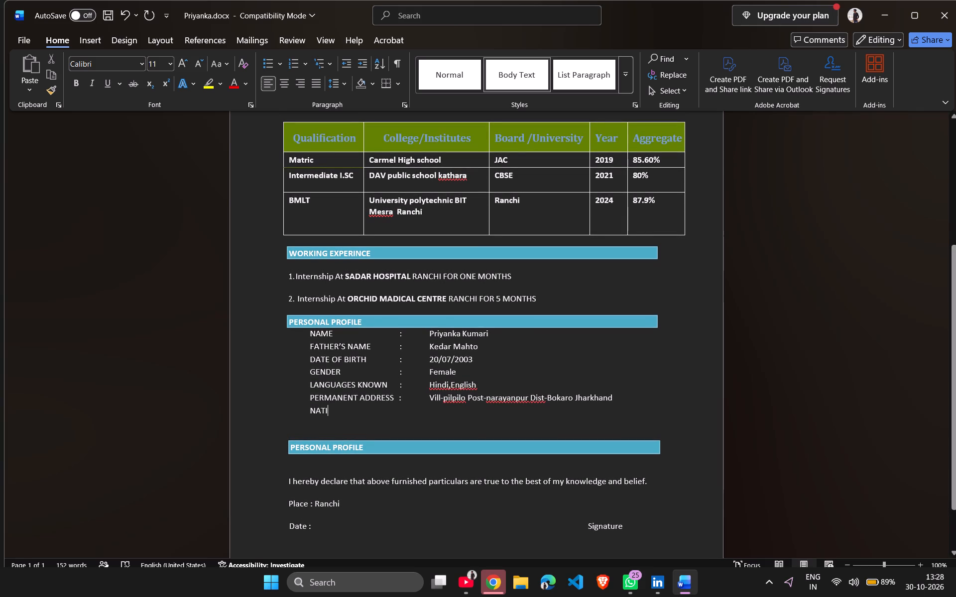
text(ON)
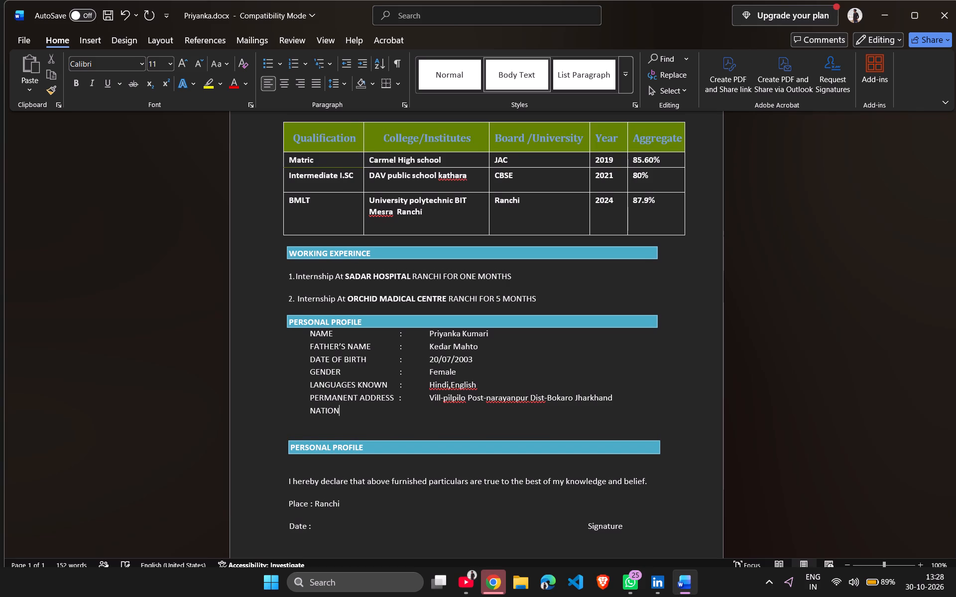
text(AK)
key(BackSpace)
text(LITY)
Complete the NATIONALITY entry with a colon and the value Indian, both spaced to line up with the columns above.
key(space)
key(space)
key(space)
key(space)
key(space)
key(space)
key(space)
key(space)
key(space)
key(space)
key(space)
key(space)
key(shift+quotedbl)
key(BackSpace)
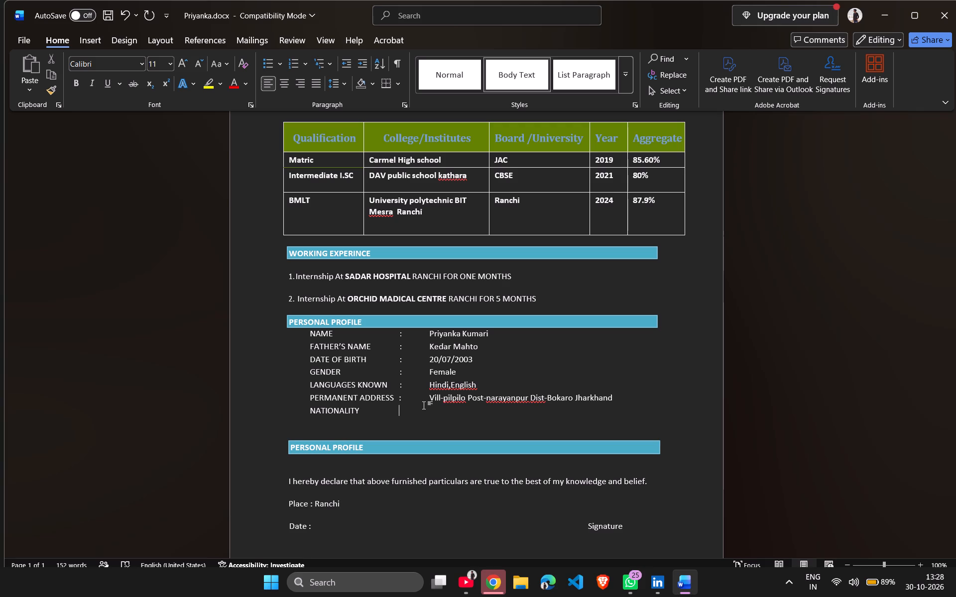
key(shift+colon)
key(space)
key(space)
key(space)
key(space)
key(space)
text(Indian)
Enter the label AADHAR NO. on the line below the NATIONALITY entry.
click(310, 422)
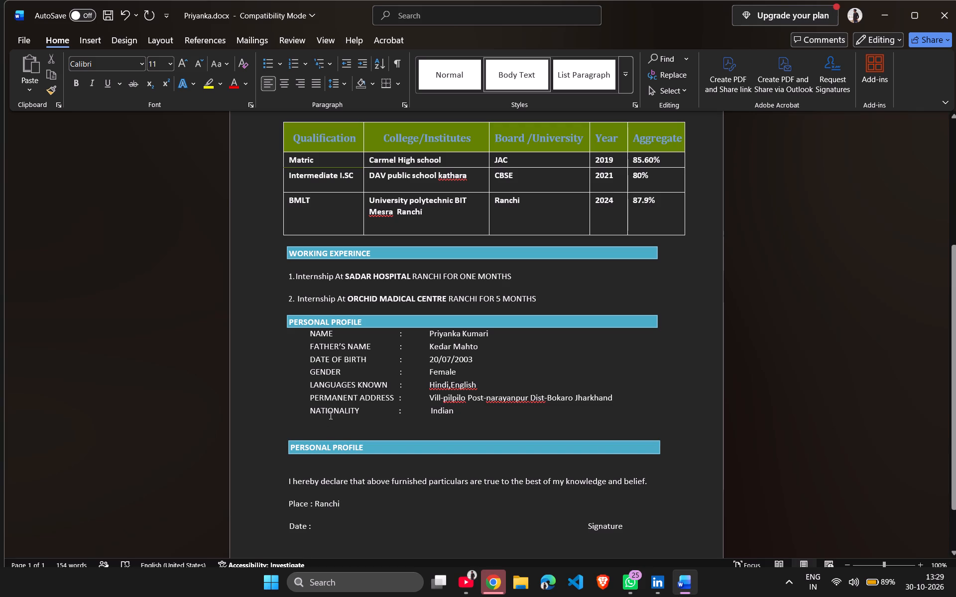
key(a)
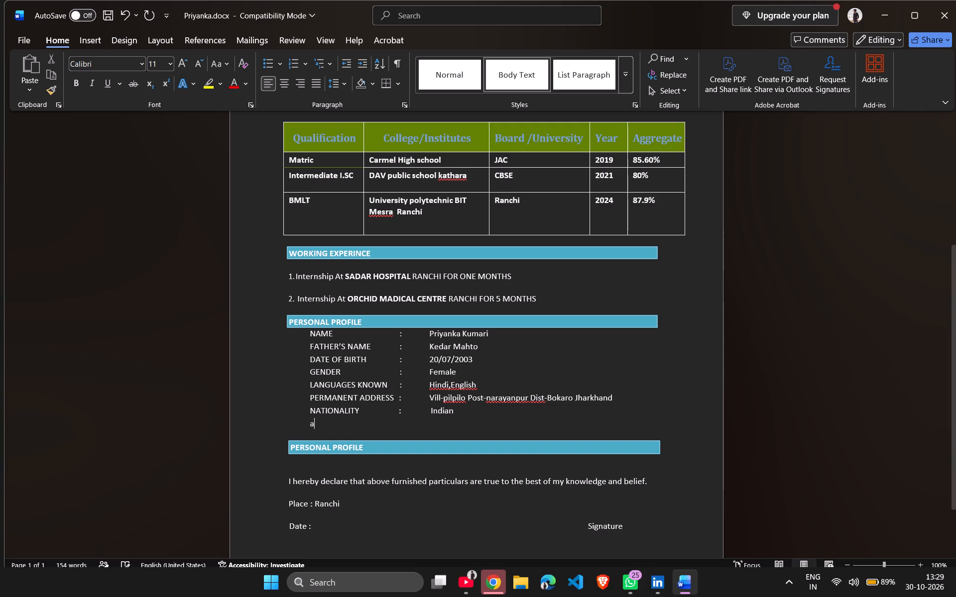
key(BackSpace)
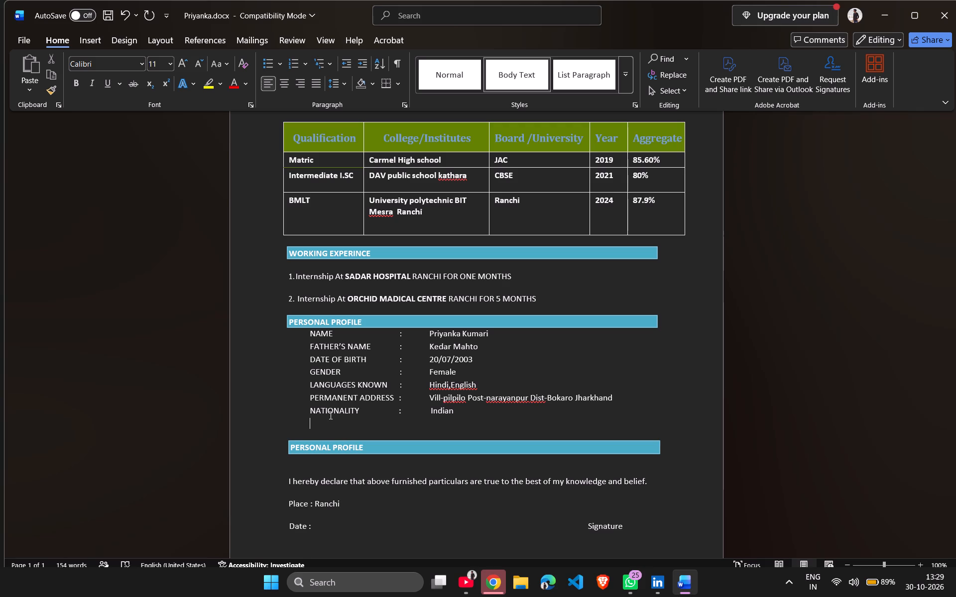
text(AA)
text(djhar)
key(BackSpace)
key(BackSpace)
key(BackSpace)
key(BackSpace)
text(DHAR)
key(space)
text(NO)
key(period)
Add a colon after AADHAR NO., spaced to line up with the colons of the entries above.
key(space)
key(space)
key(space)
key(space)
key(space)
key(space)
key(space)
key(space)
key(space)
key(space)
key(space)
key(space)
key(space)
key(space)
key(space)
key(space)
key(space)
key(space)
key(space)
key(space)
text(:)
key(space)
key(space)
key(Left)
key(Left)
key(Left)
key(BackSpace)
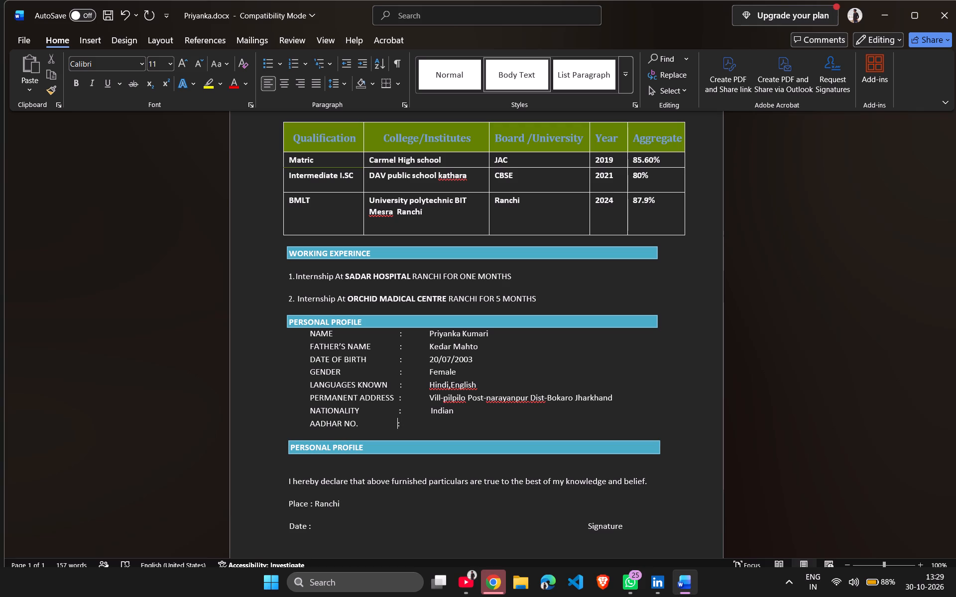
Pad the AADHAR NO. line with spaces after its colon up to the value column, leaving the value blank.
key(Right)
key(Right)
key(Right)
key(Right)
key(Right)
key(Right)
key(Right)
key(Right)
key(Right)
key(Right)
key(Right)
key(Right)
key(Right)
key(Right)
key(Right)
key(Right)
key(Up)
key(Up)
key(Right)
key(Up)
key(Up)
key(Right)
key(Right)
key(Right)
key(Right)
key(Right)
key(Right)
key(Right)
key(Right)
key(Right)
key(Right)
key(Right)
key(Right)
key(Right)
key(Right)
key(Right)
key(Right)
key(Right)
key(Right)
key(Right)
key(Right)
key(Right)
key(Right)
key(Right)
key(Right)
key(Right)
key(Right)
key(Right)
key(Right)
key(Right)
key(Right)
key(Right)
key(space)
key(space)
key(space)
key(space)
key(space)
key(space)
key(space)
key(space)
key(space)
key(space)
key(space)
key(space)
key(space)
key(space)
Add a new empty line below the AADHAR NO. entry.
key(Return)
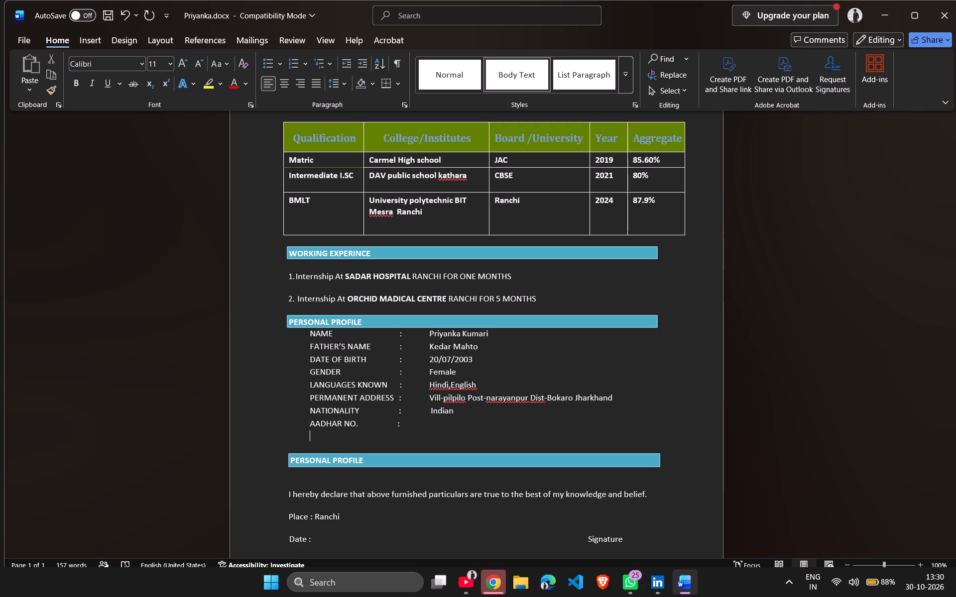
Enter the label PAN NO. on the empty line below the AADHAR NO. entry.
text(PAN)
key(space)
text(NO.)
Add a colon after PAN NO., spaced to line up with the colons of the entries above.
key(space)
key(space)
key(space)
key(space)
key(space)
key(space)
key(space)
key(space)
key(space)
key(space)
key(space)
key(space)
key(space)
key(space)
key(space)
key(space)
key(space)
key(space)
key(space)
key(space)
key(shift+colon)
Pad the PAN NO. line with spaces after its colon up to the value column, leaving the value blank.
key(space)
key(space)
key(space)
key(space)
key(space)
key(space)
key(space)
key(space)
key(space)
key(space)
key(space)
key(space)
key(space)
key(space)
key(space)
key(space)
Enter the label ACCOUNT NO. on a new line below the PAN NO. entry.
key(Return)
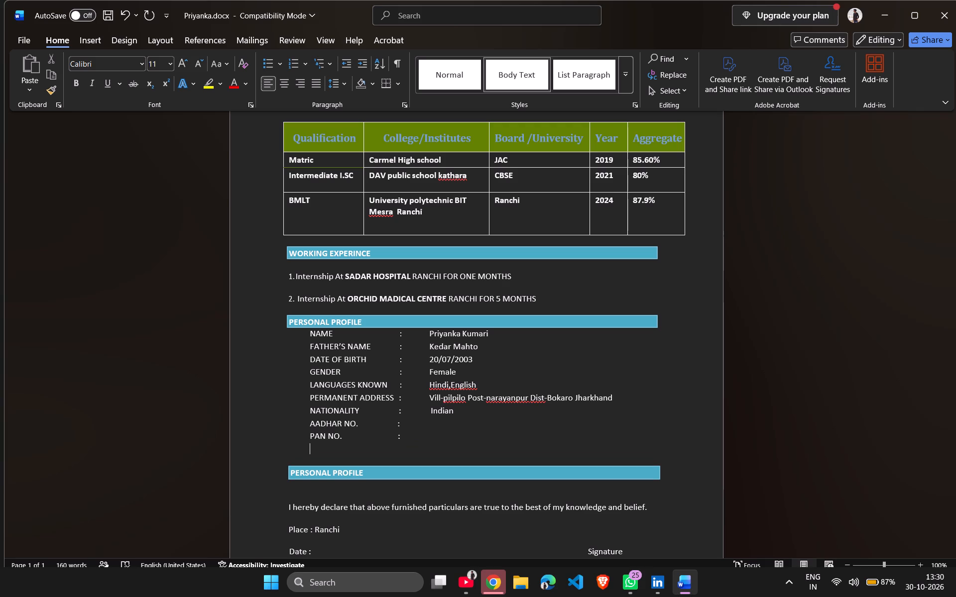
text(ACC)
text(OUNT)
key(space)
text(NP)
key(BackSpace)
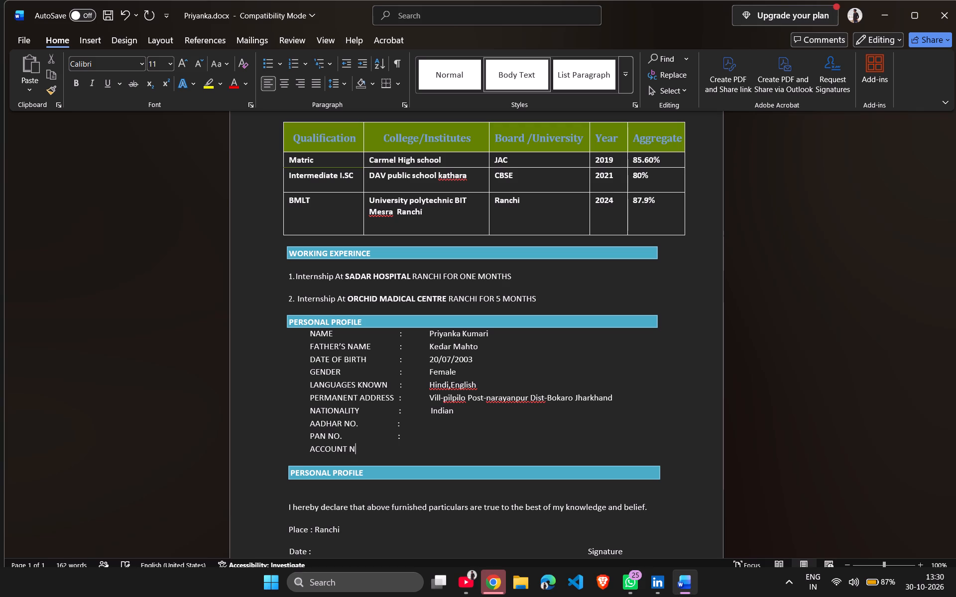
key(o)
text(.)
Add a colon after ACCOUNT NO., adjusting the spaces before it to align with the colons above.
key(space)
key(space)
key(space)
key(space)
key(space)
key(space)
key(space)
key(space)
key(BackSpace)
key(shift+colon)
key(Left)
key(BackSpace)
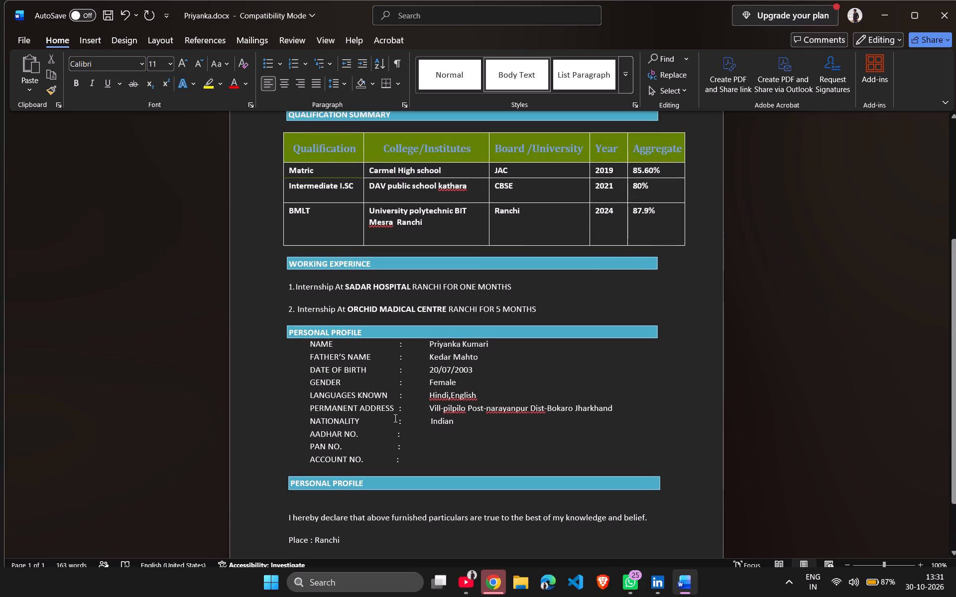
key(n)
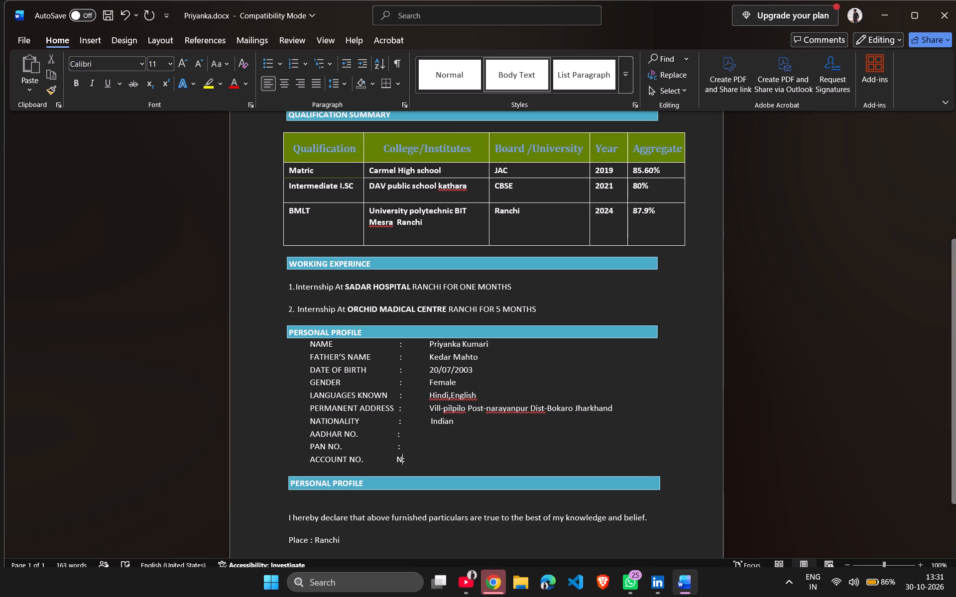
key(BackSpace)
key(space)
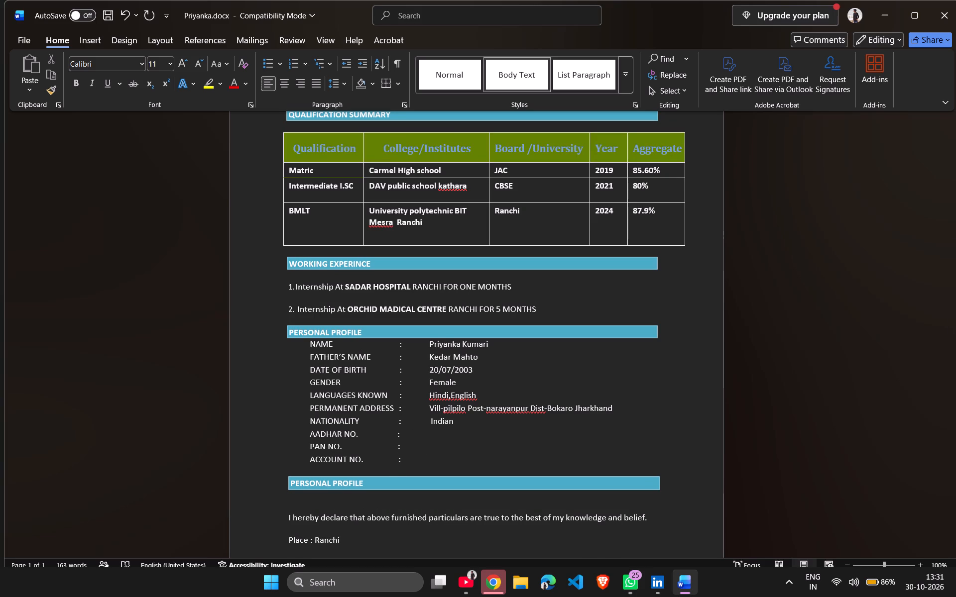
Add five spaces after the colon on the ACCOUNT NO. line, leaving the value blank.
click(430, 456)
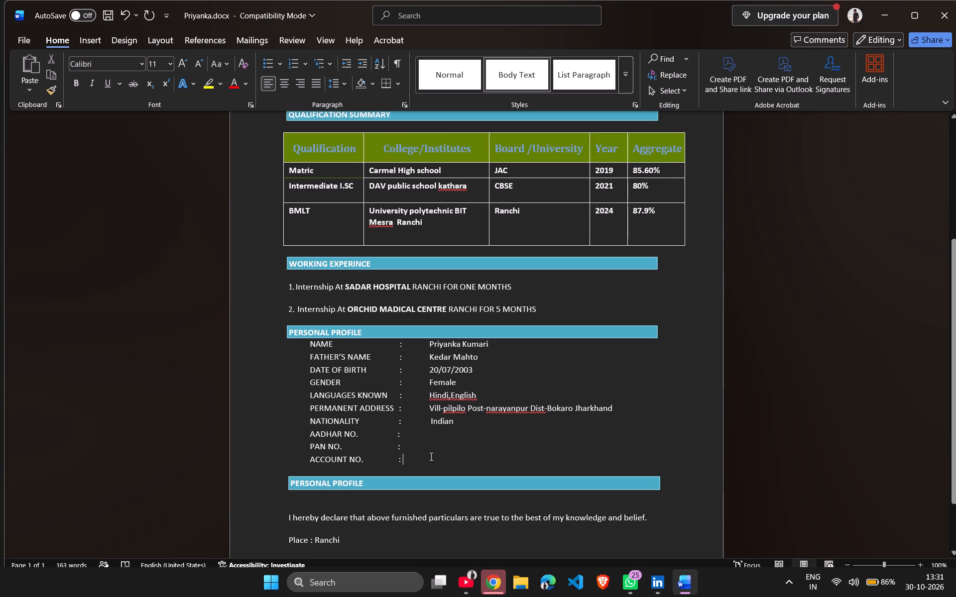
key(space)
key(space)
key(space)
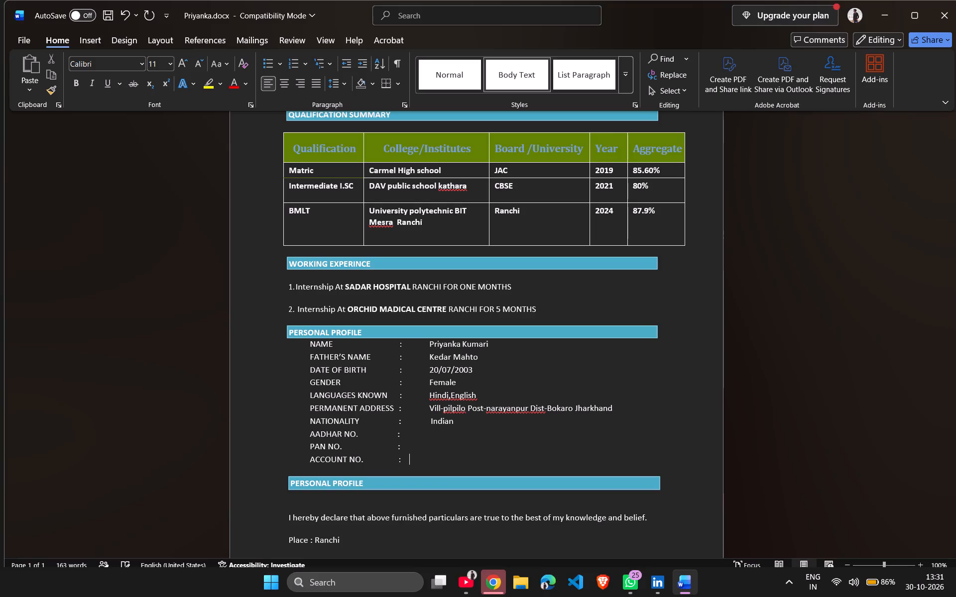
key(space)
key(space)
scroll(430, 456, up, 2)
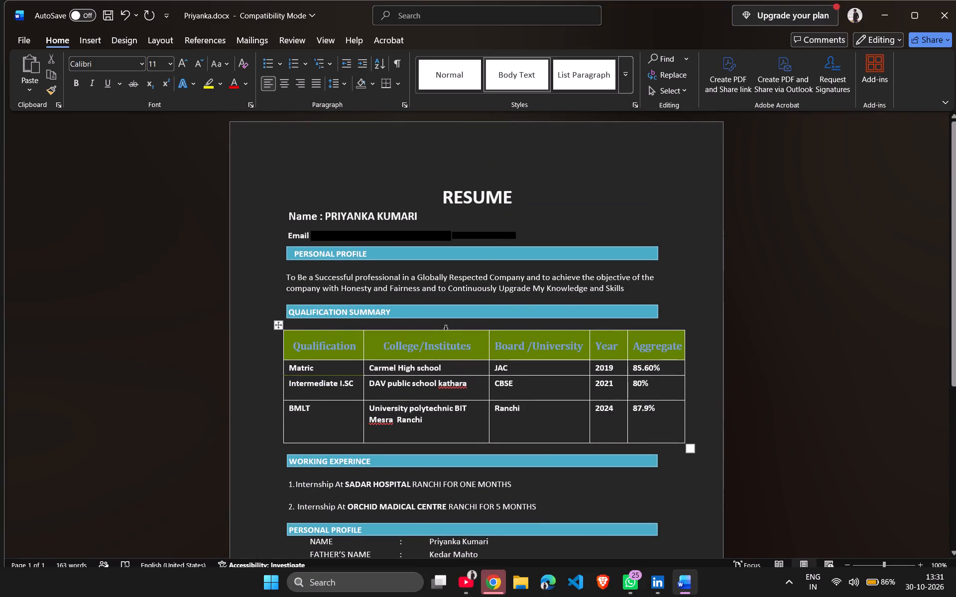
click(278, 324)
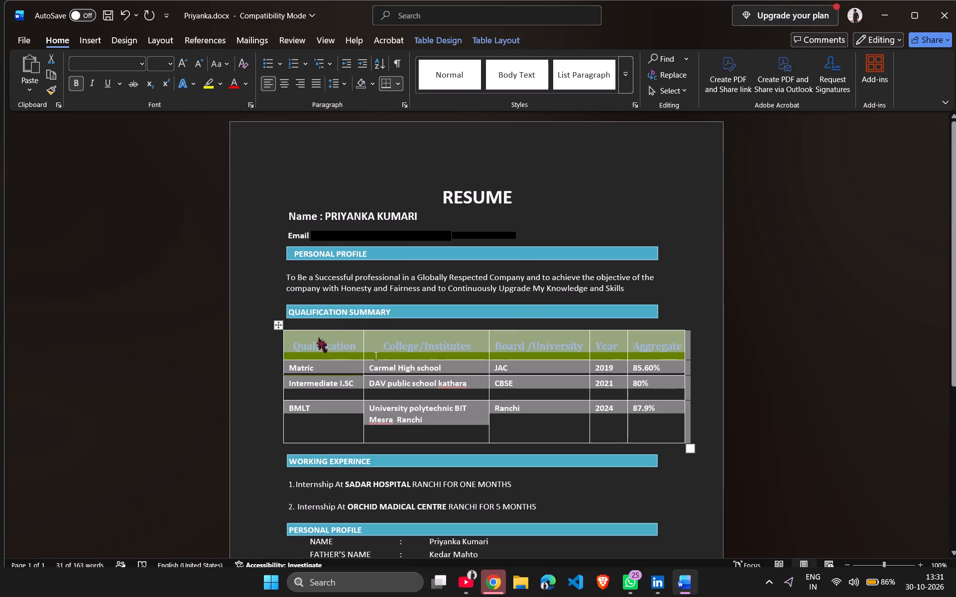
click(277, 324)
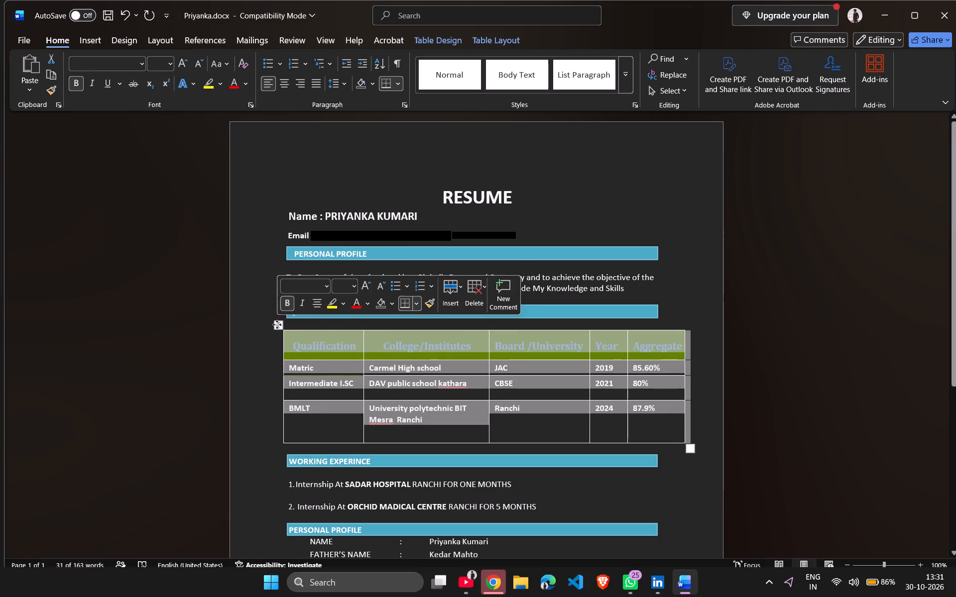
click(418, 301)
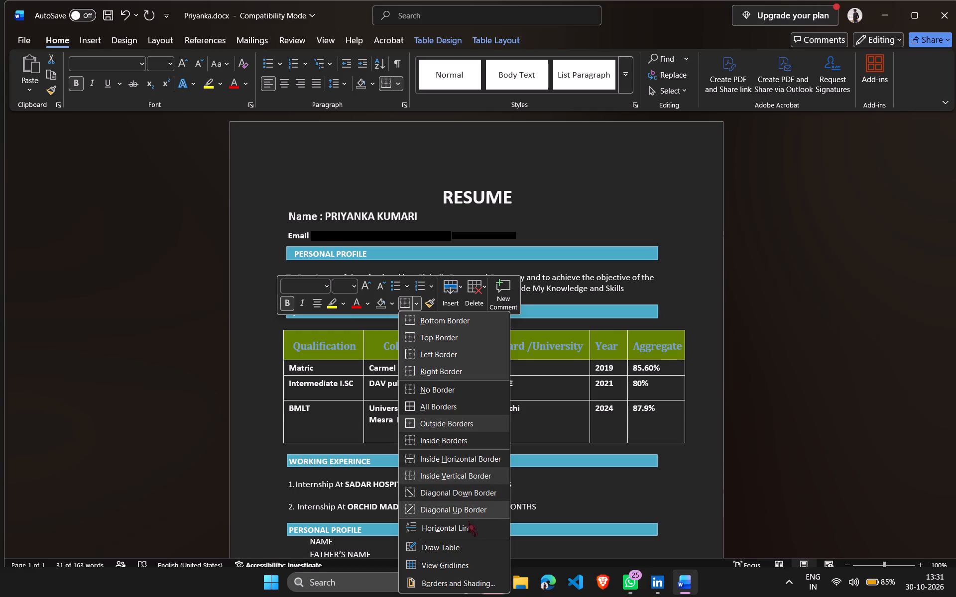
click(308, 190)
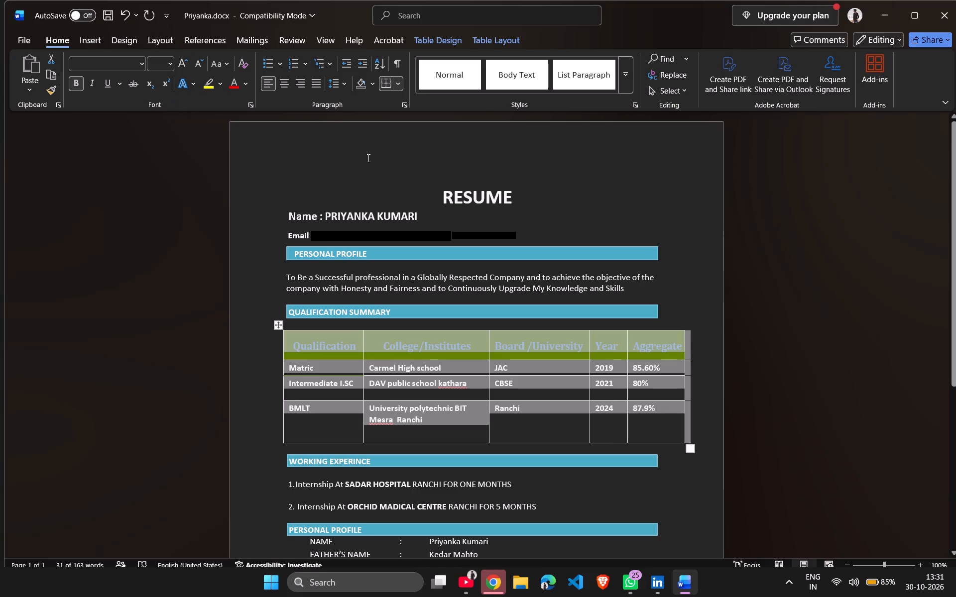
Insert an empty line below the Name line at the top of the resume.
click(425, 220)
key(Return)
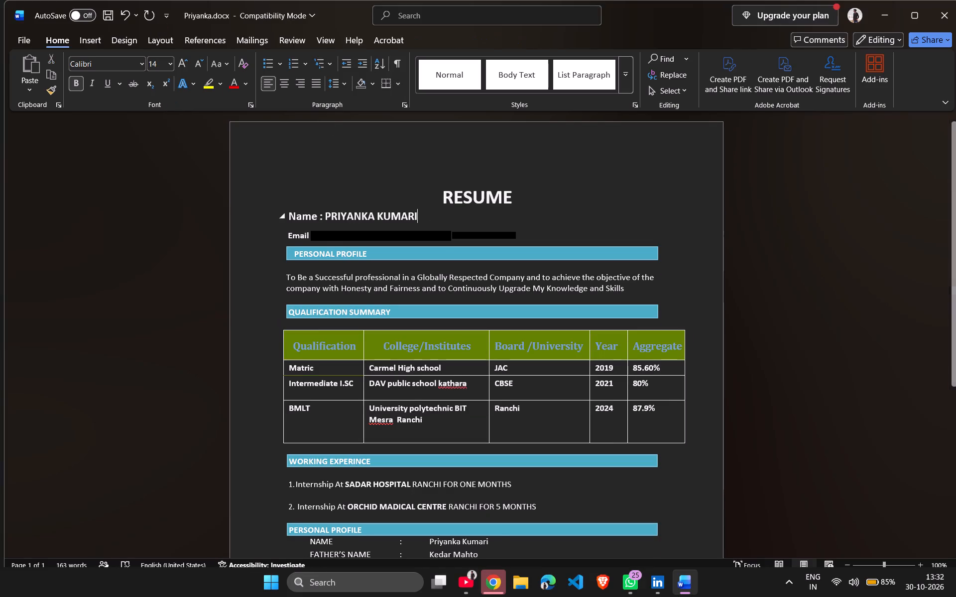
Copy the permanent address value from the personal profile onto a new line directly below the Name line.
scroll(455, 255, down, 2)
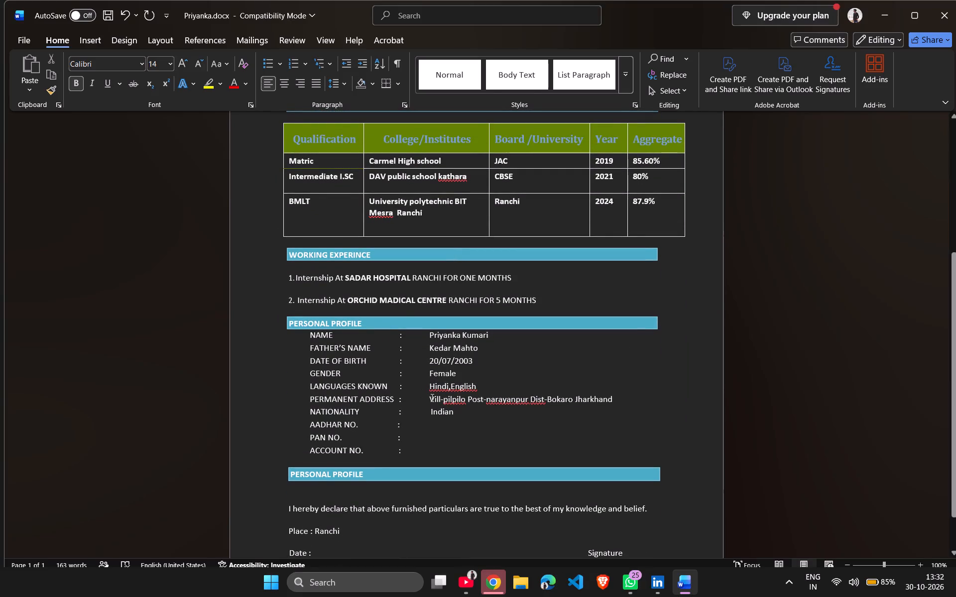
drag(427, 398, 515, 414)
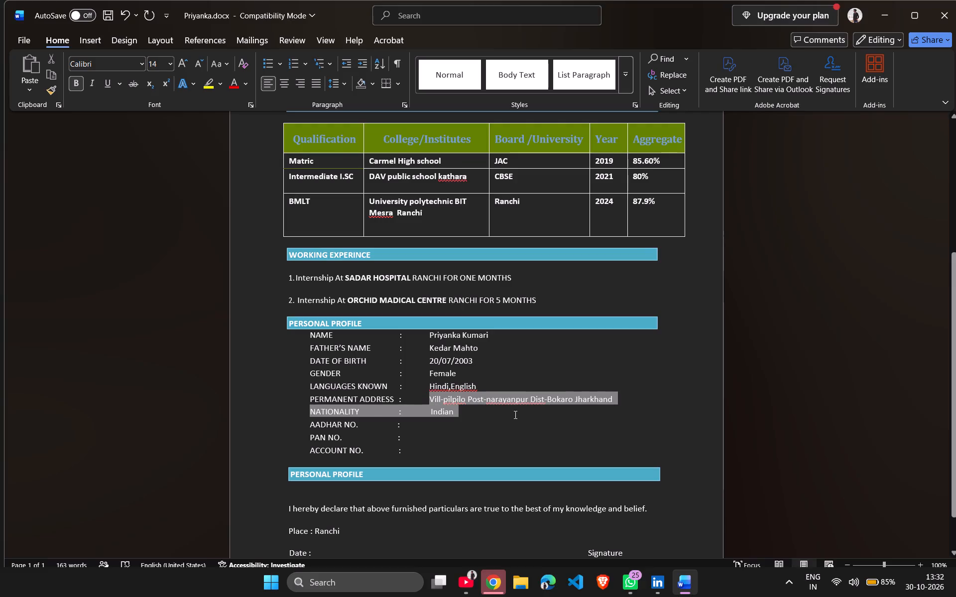
drag(515, 414, 618, 399)
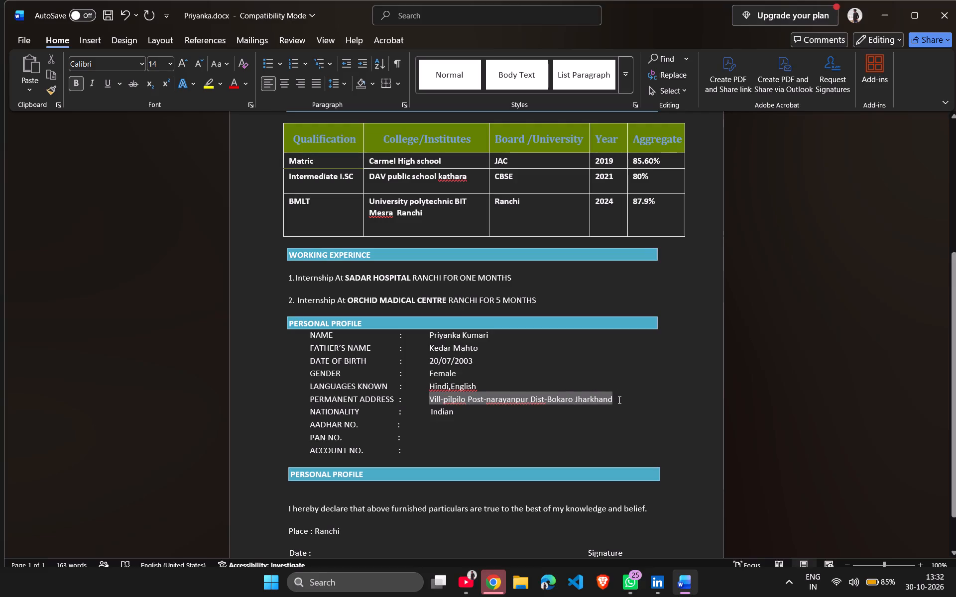
drag(618, 399, 619, 399)
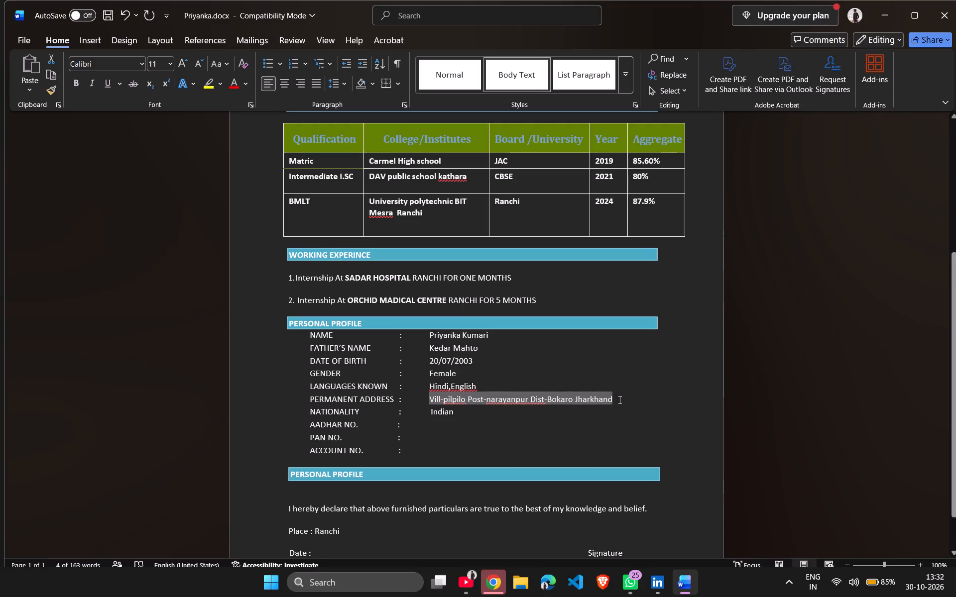
key(ctrl+c)
scroll(619, 399, up, 4)
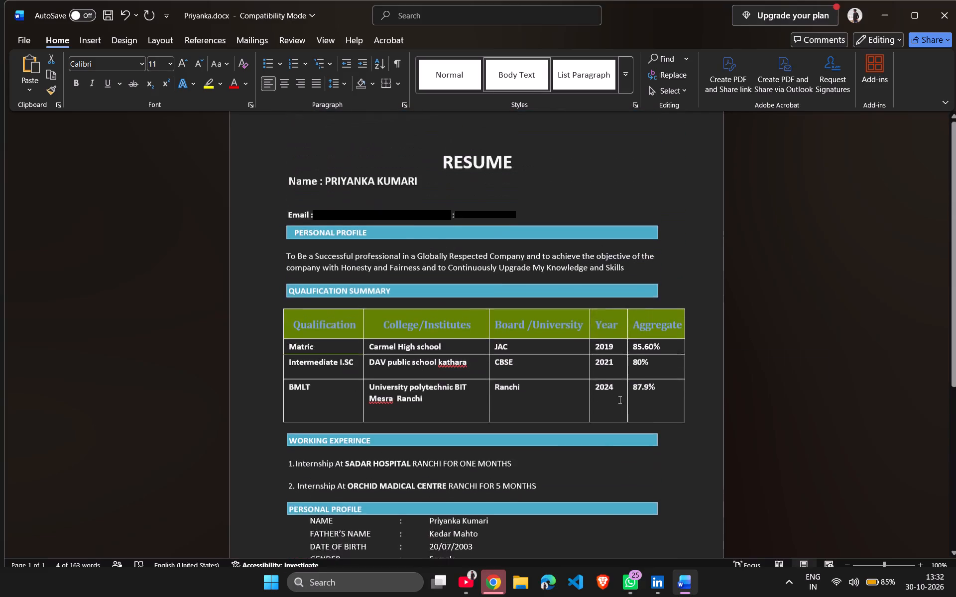
click(438, 213)
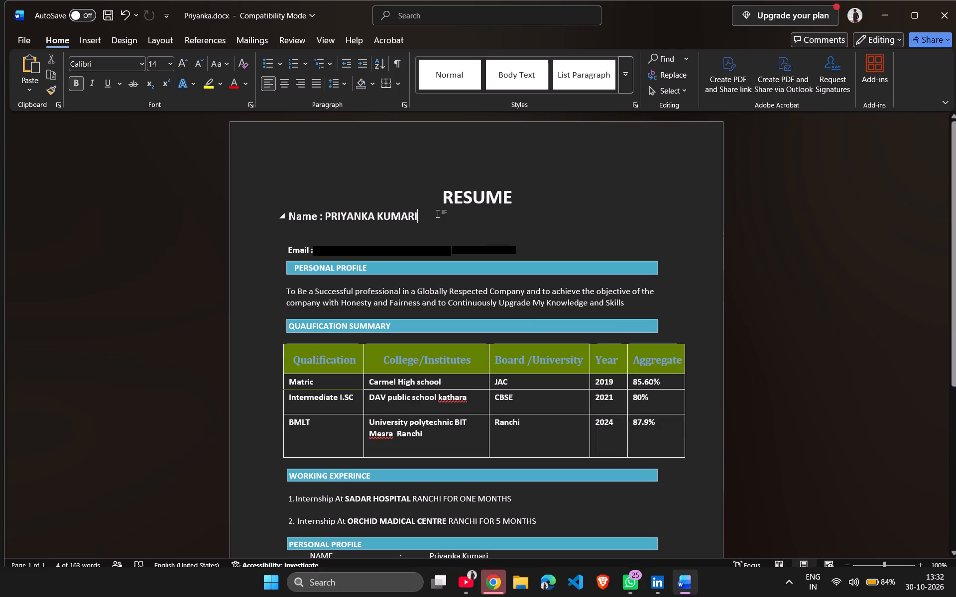
key(Return)
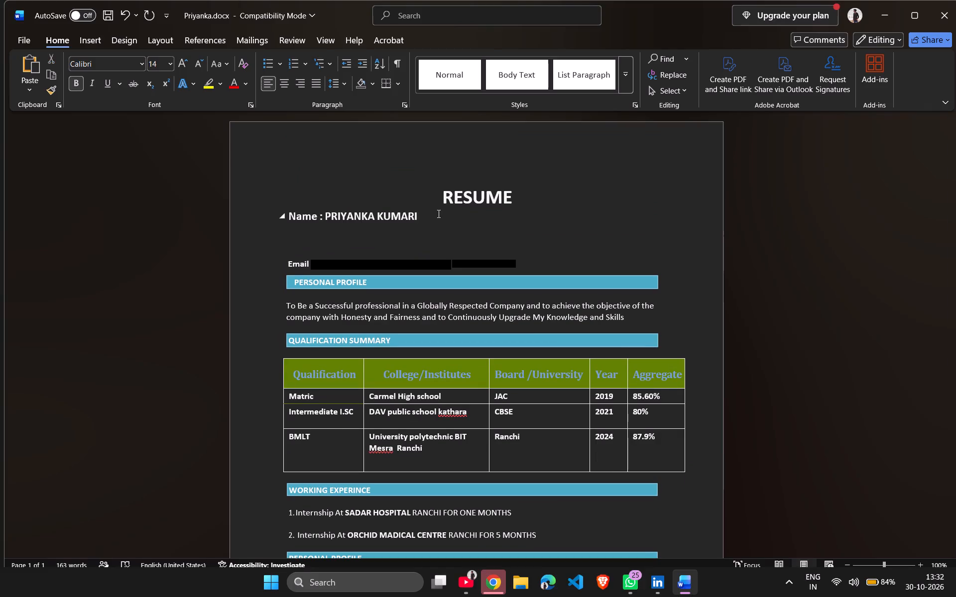
key(ctrl+v)
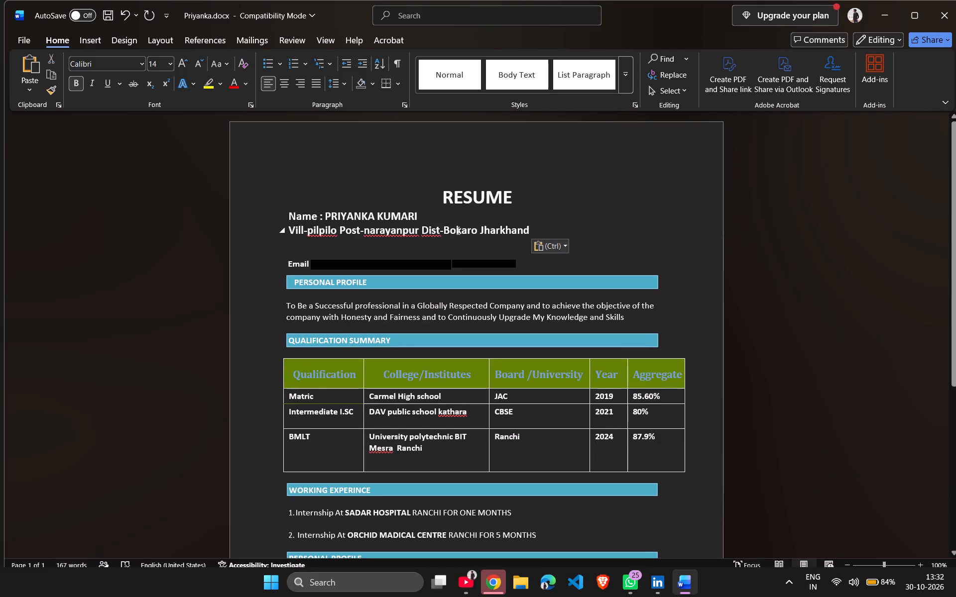
Split the address under the Name line into three lines, breaking before the state and before the district.
click(482, 230)
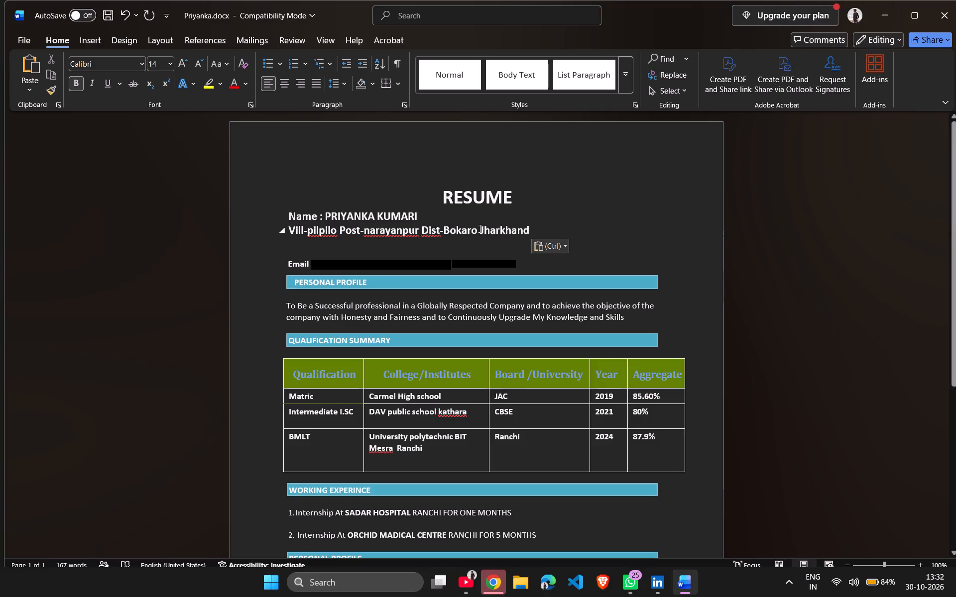
click(480, 229)
key(Return)
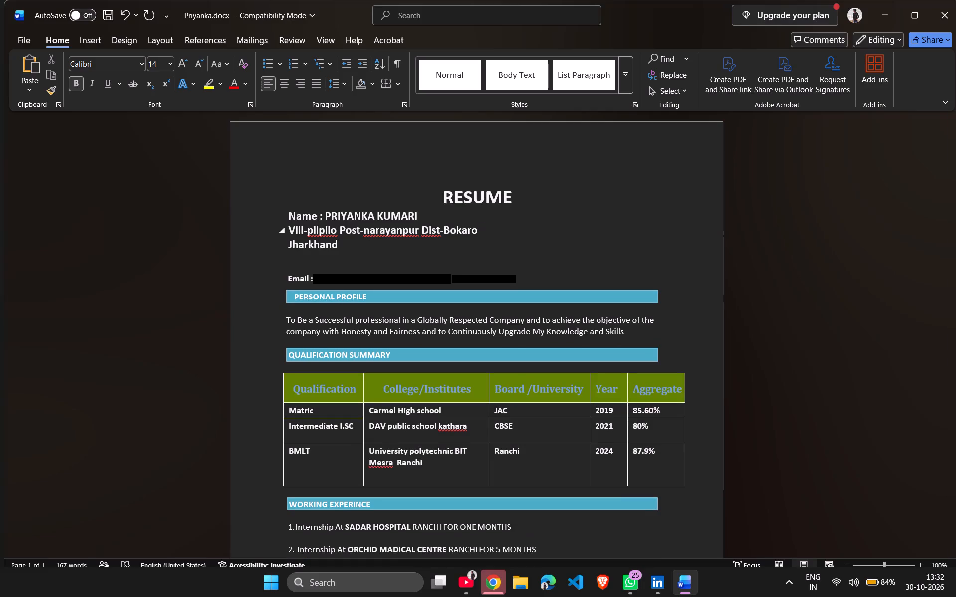
click(420, 228)
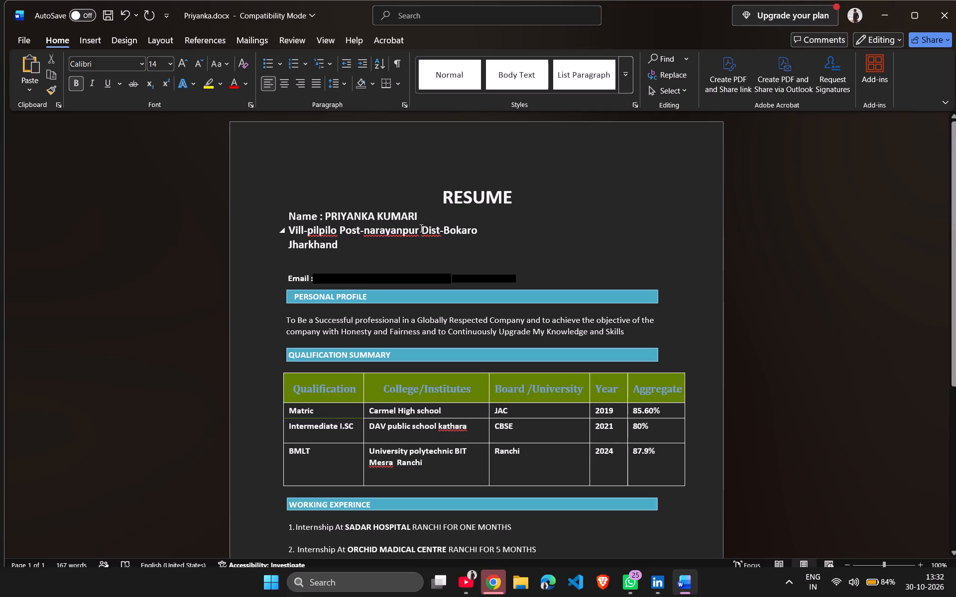
click(420, 228)
key(Return)
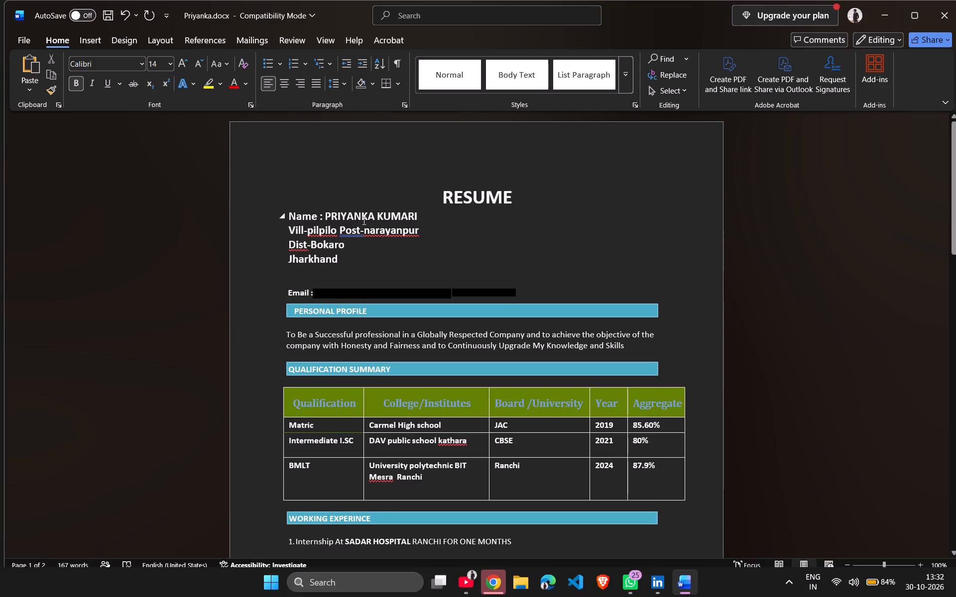
Remove the PERMANENT ADDRESS entry from the personal profile list, including its label, colon and address value.
scroll(380, 223, down, 5)
scroll(380, 223, up, 1)
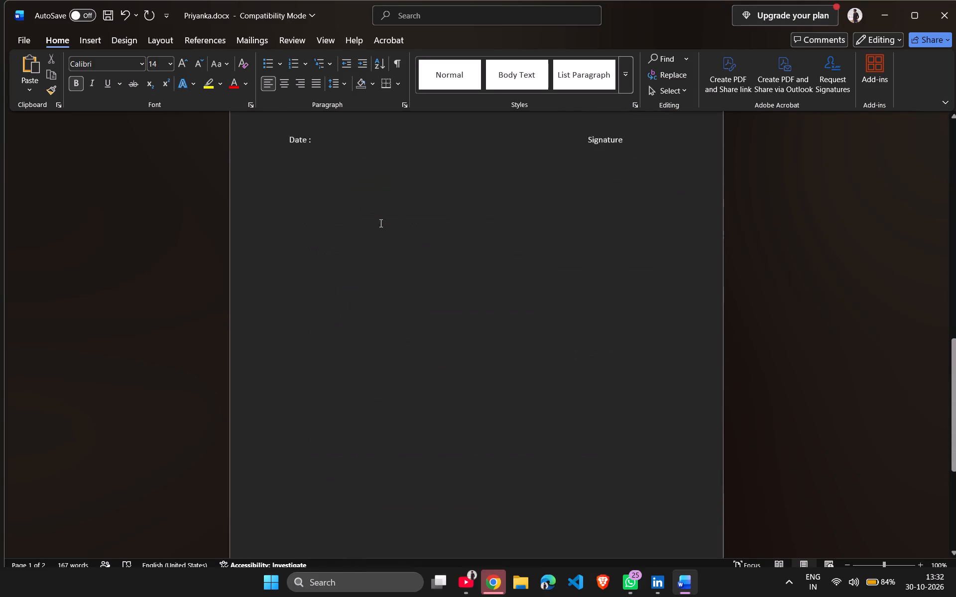
scroll(380, 223, up, 3)
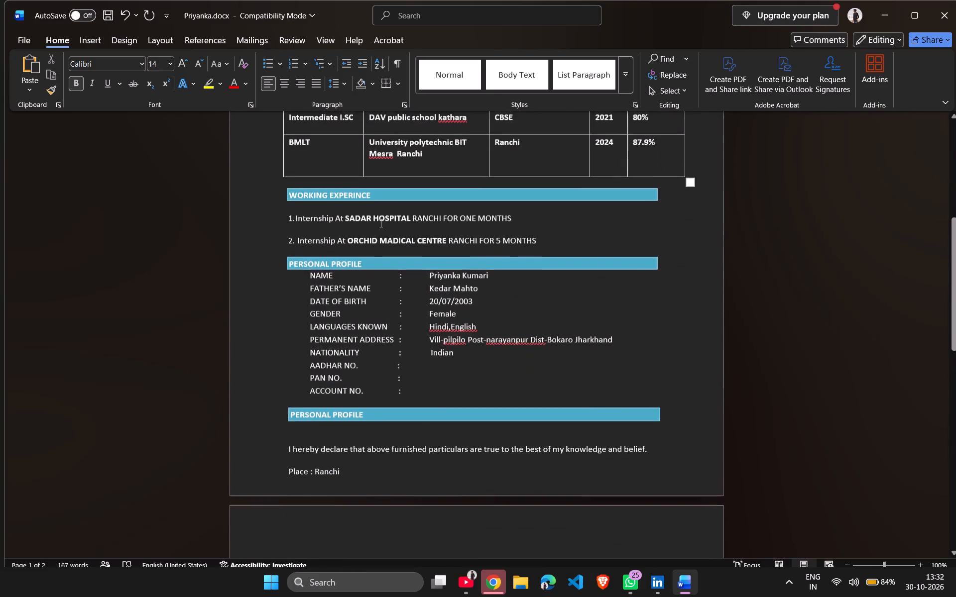
scroll(380, 223, up, 1)
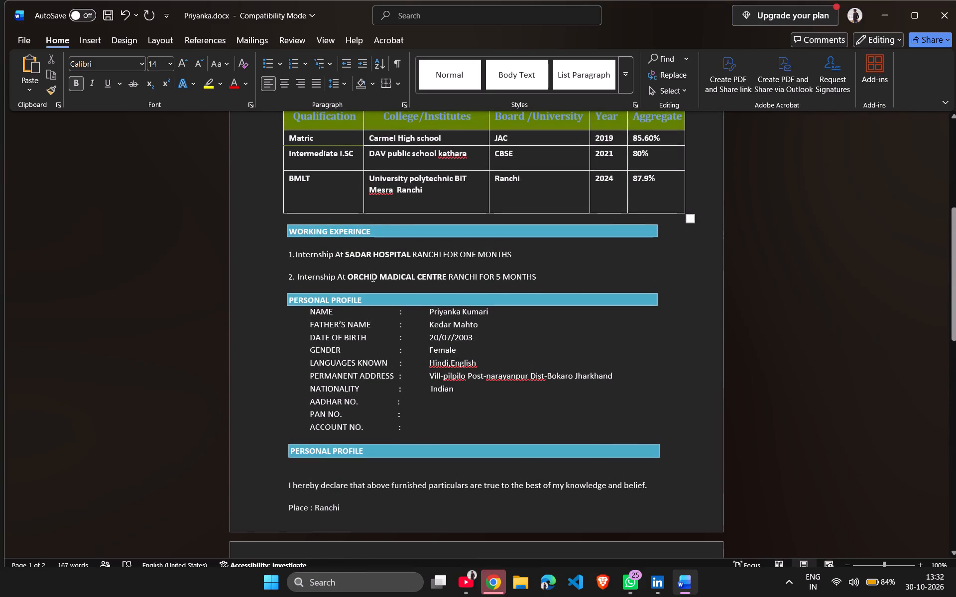
click(393, 376)
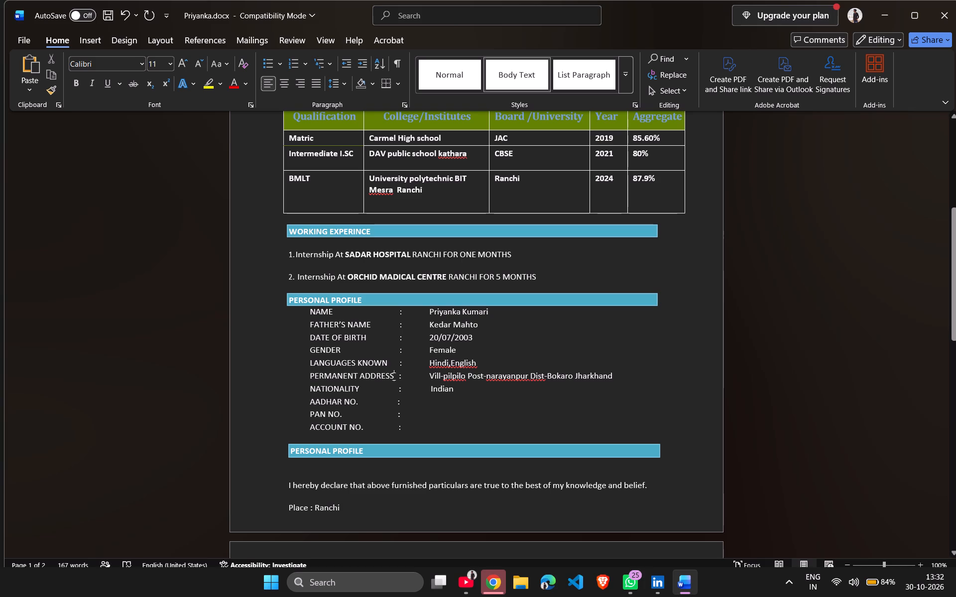
key(BackSpace)
key(BackSpace)
key(BackSpace)
key(BackSpace)
key(BackSpace)
key(BackSpace)
key(BackSpace)
key(BackSpace)
key(BackSpace)
key(BackSpace)
key(BackSpace)
key(BackSpace)
key(BackSpace)
key(BackSpace)
key(BackSpace)
key(BackSpace)
key(BackSpace)
key(BackSpace)
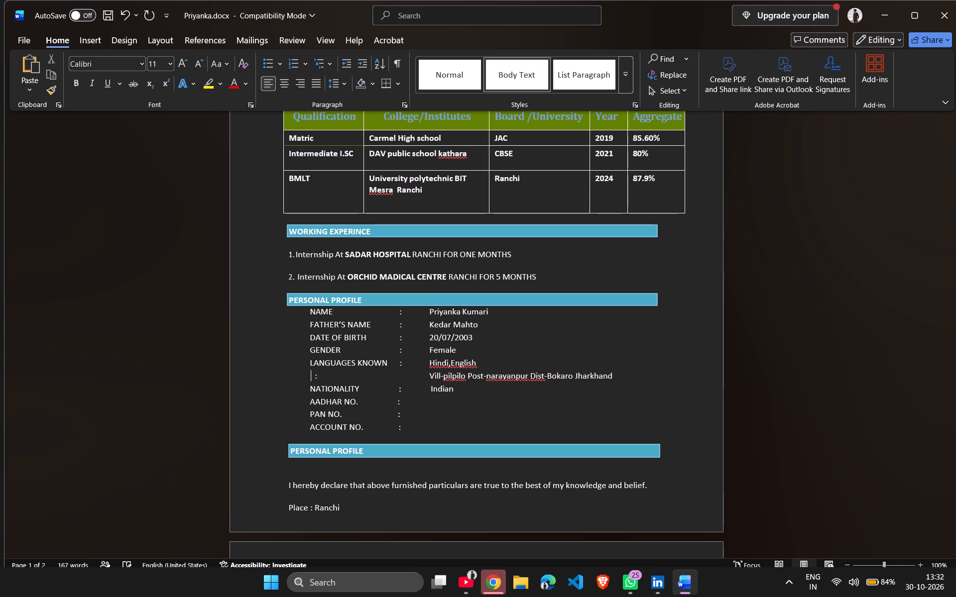
key(BackSpace)
key(BackSpace)
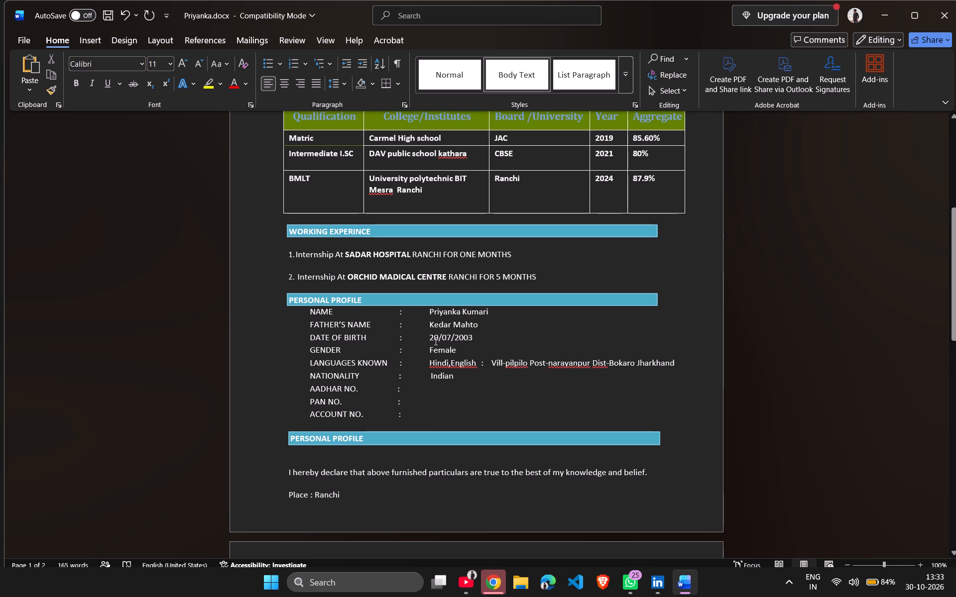
drag(480, 364, 592, 368)
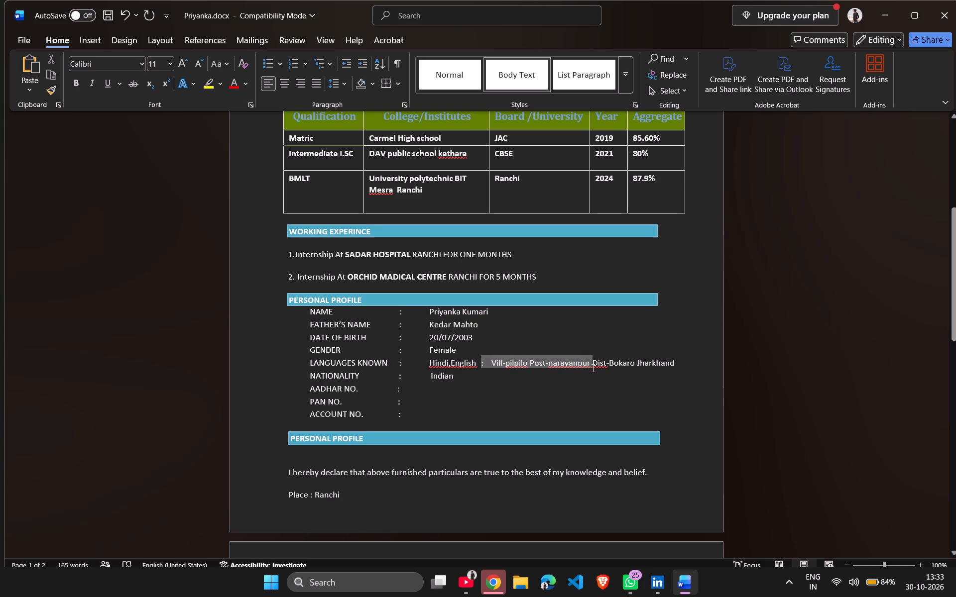
Delete the leftover colon and address text after "Hindi,English" on the LANGUAGES KNOWN line of the personal profile.
drag(592, 368, 691, 363)
key(BackSpace)
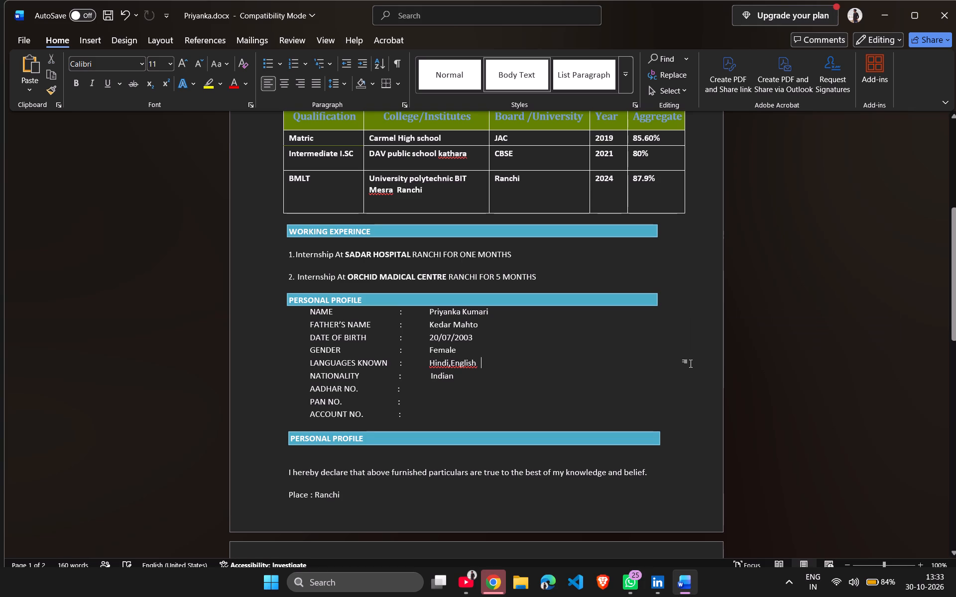
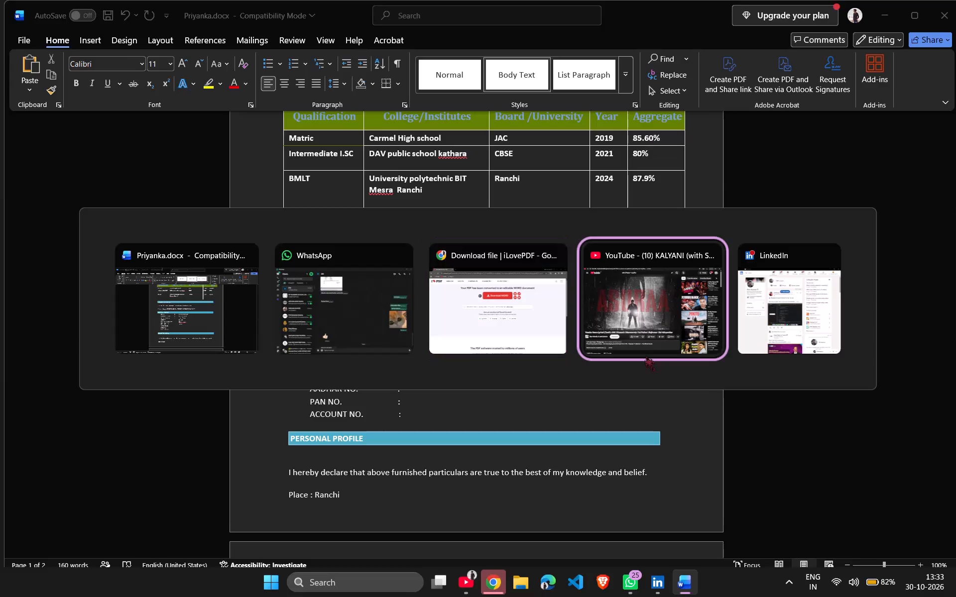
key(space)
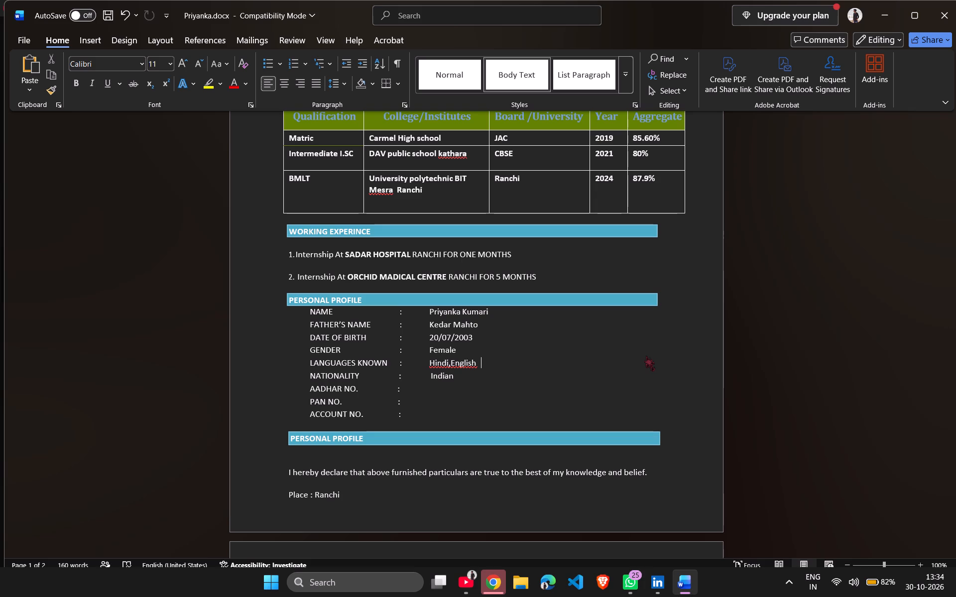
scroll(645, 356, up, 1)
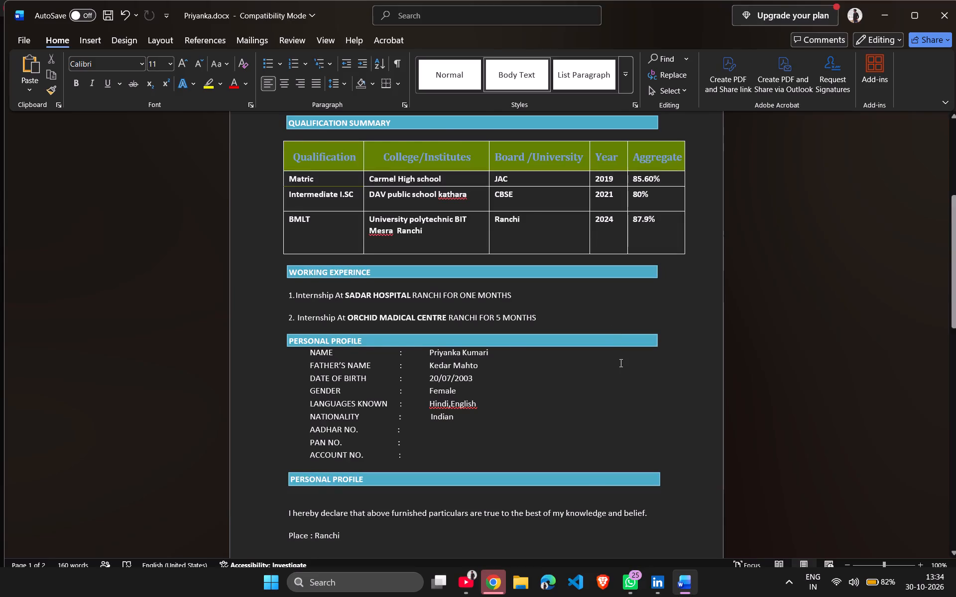
Review the edited resume from the name and address lines down through the personal profile list and declaration.
scroll(620, 363, up, 3)
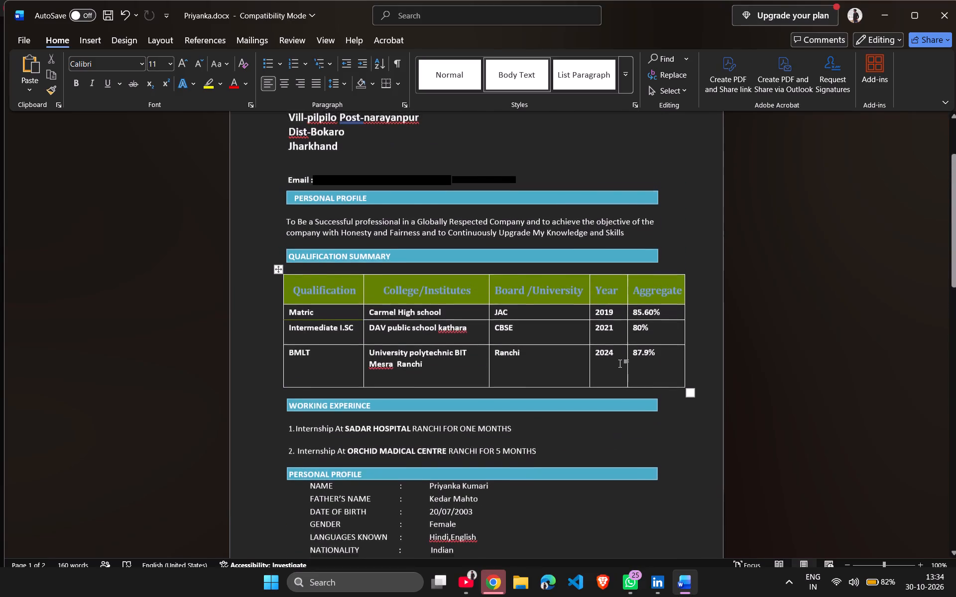
scroll(620, 363, up, 2)
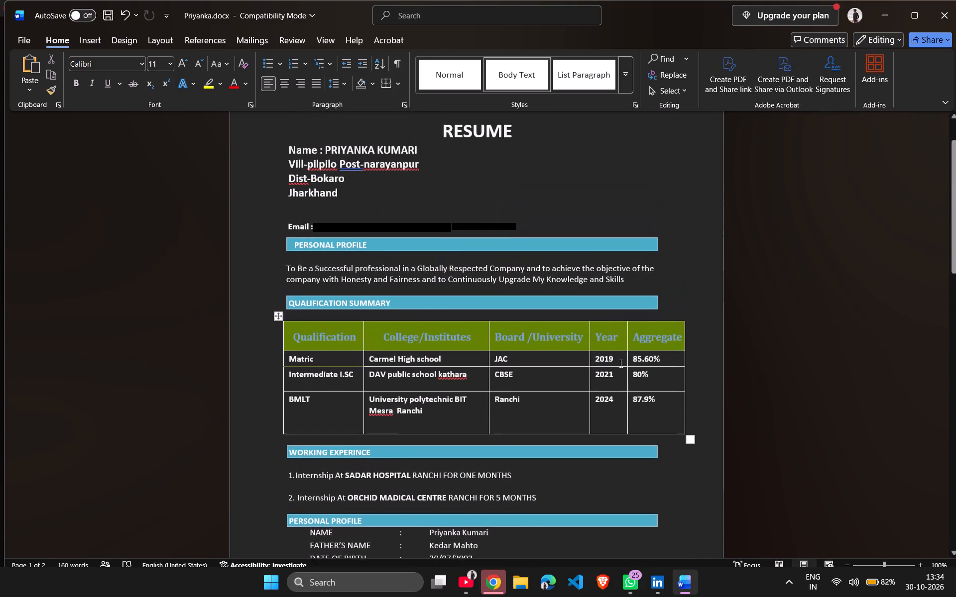
scroll(620, 363, up, 1)
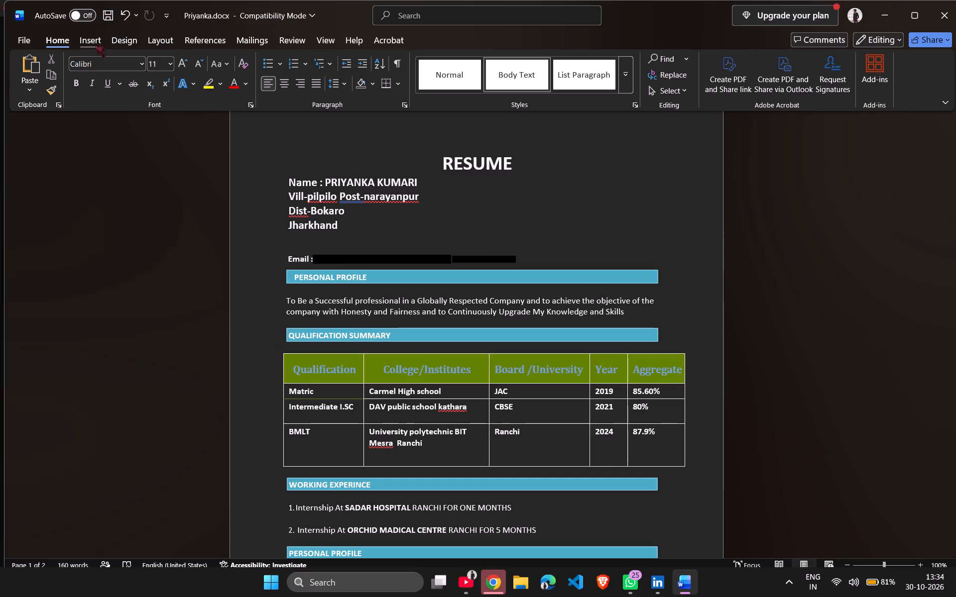
scroll(244, 258, down, 1)
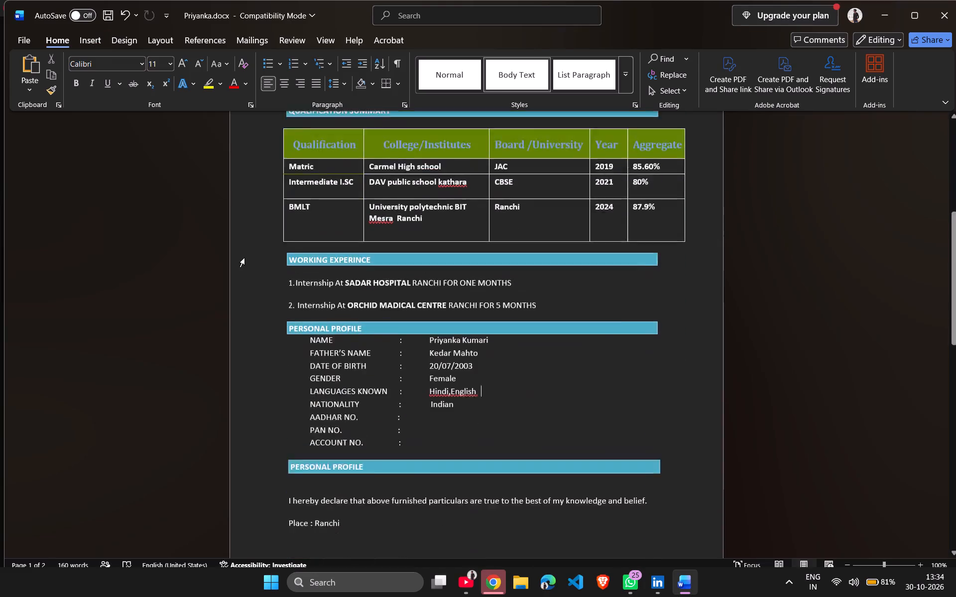
scroll(244, 258, down, 1)
scroll(305, 283, up, 1)
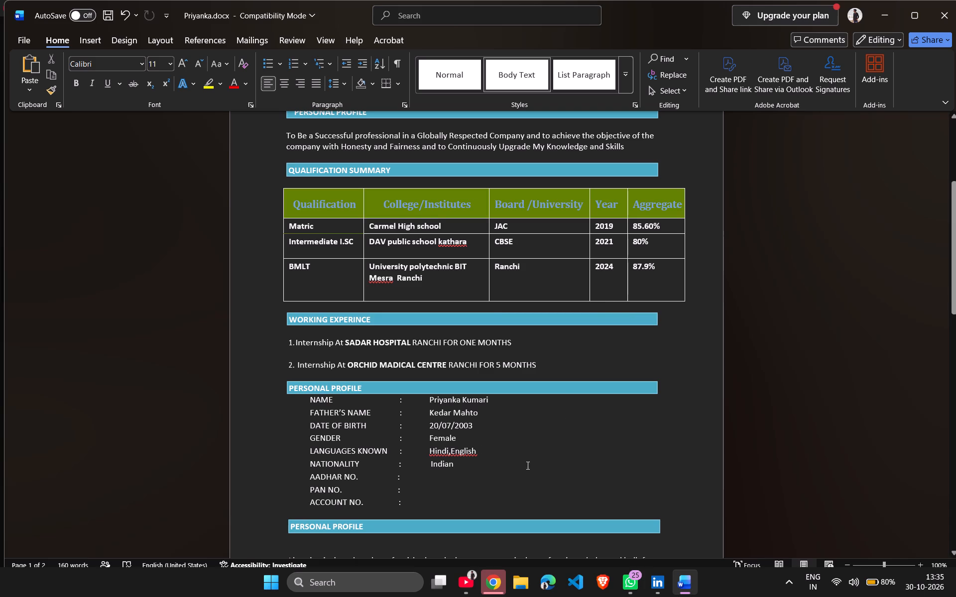
scroll(486, 503, down, 1)
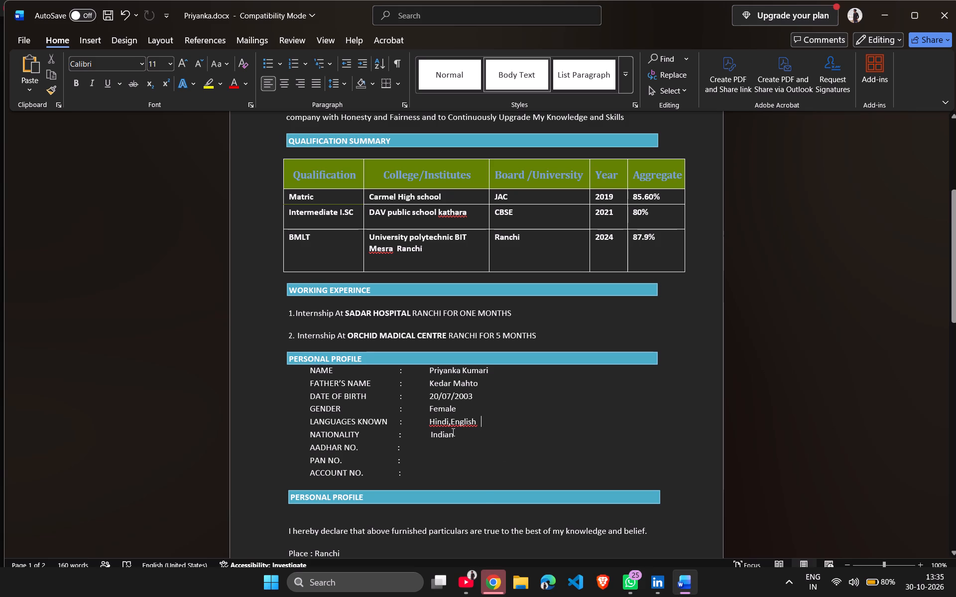
Insert a space after the comma between Hindi and English in the LANGUAGES KNOWN entry of the personal profile.
click(431, 450)
scroll(473, 428, down, 1)
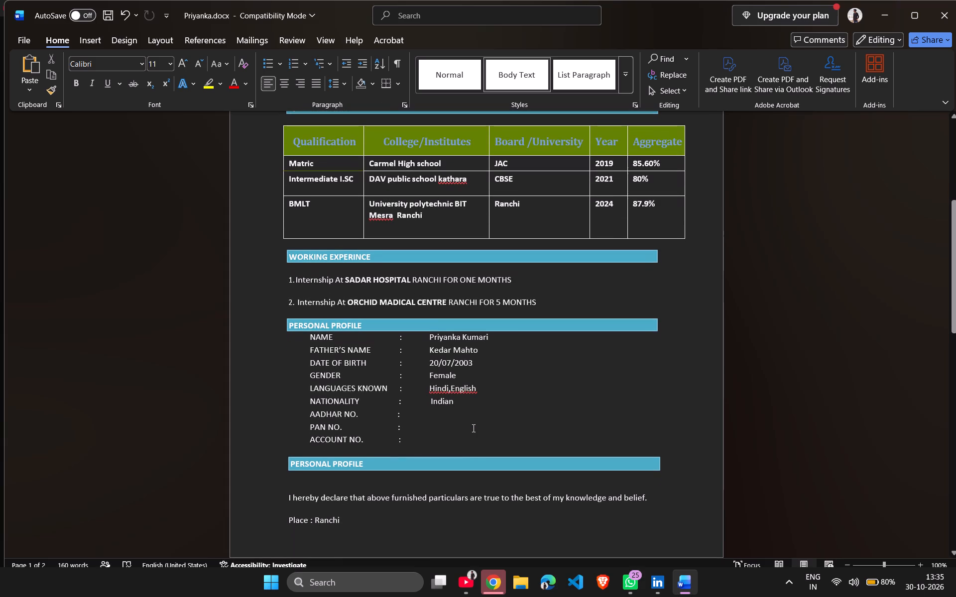
click(450, 388)
key(space)
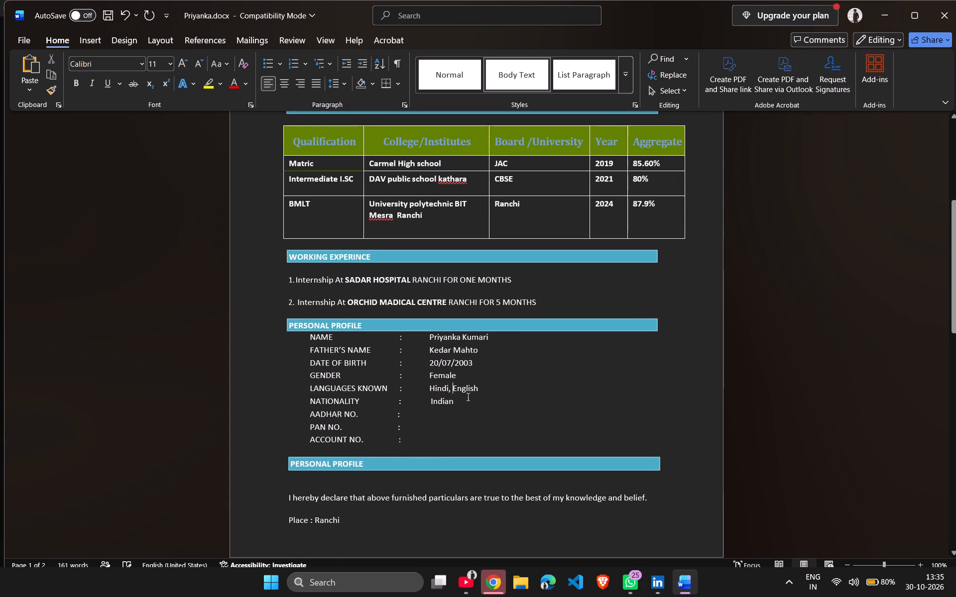
click(503, 410)
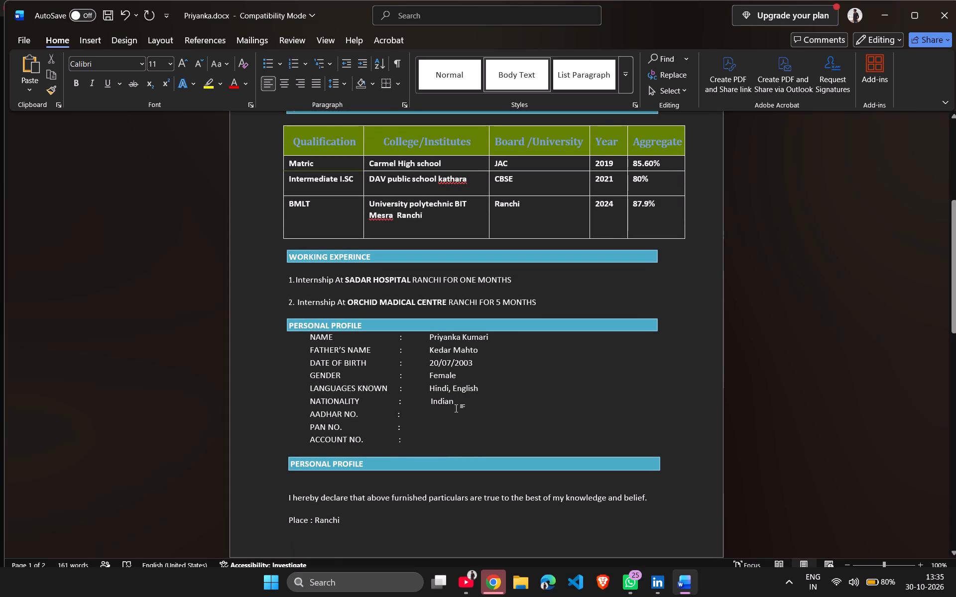
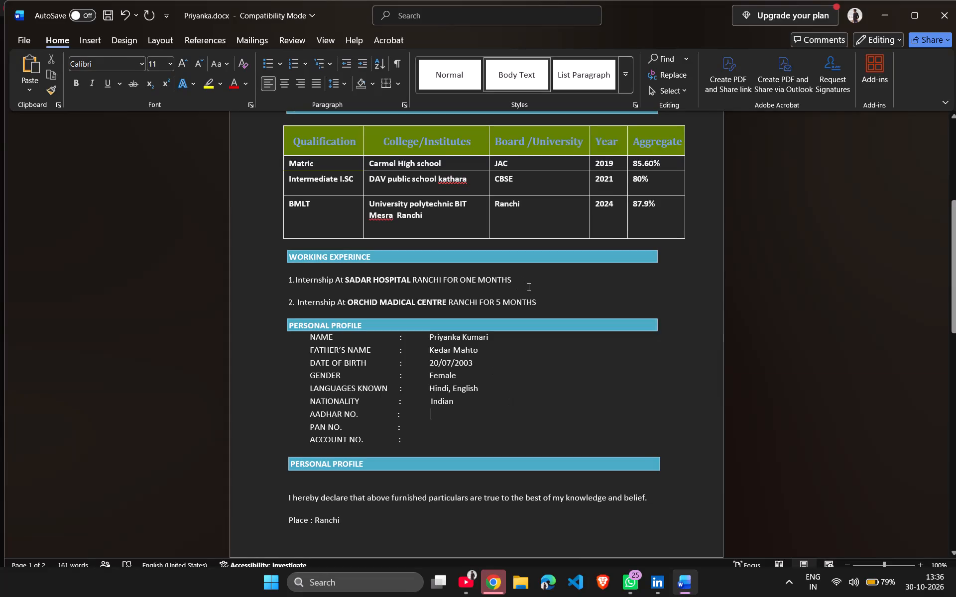
Add a third numbered entry beginning with 2 below the ORCHID MADICAL CENTRE internship in the working experience list.
click(540, 301)
key(Return)
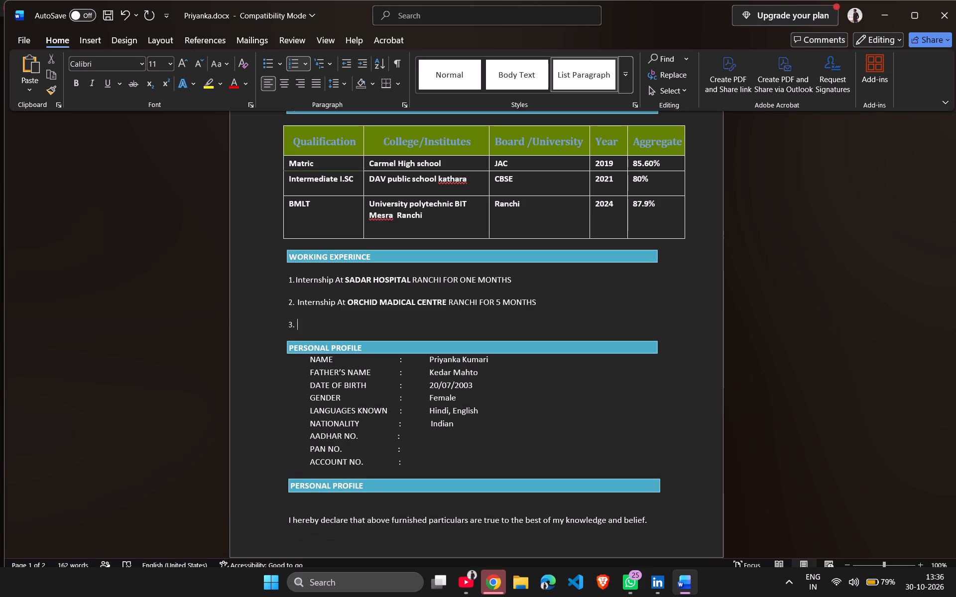
key(2)
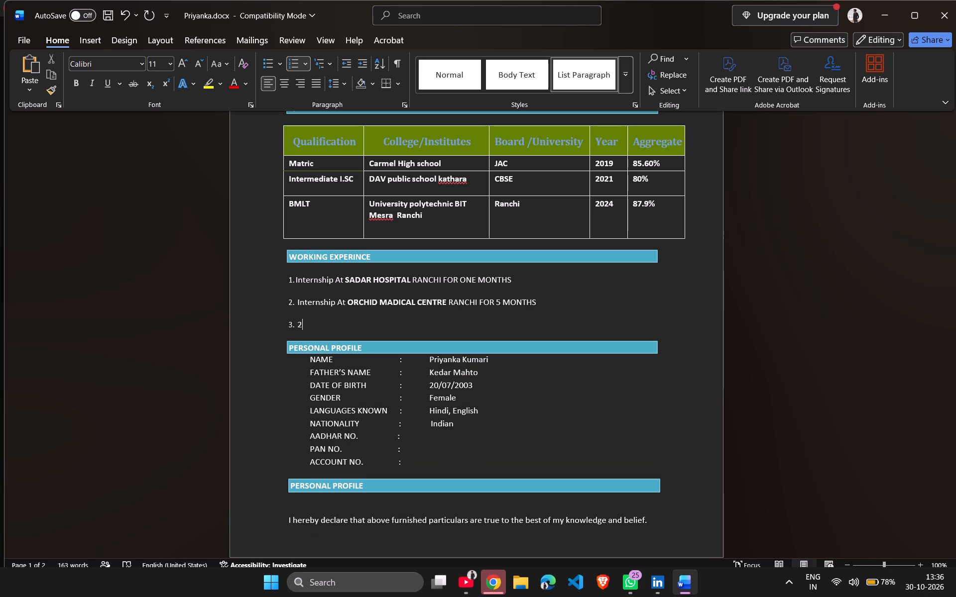
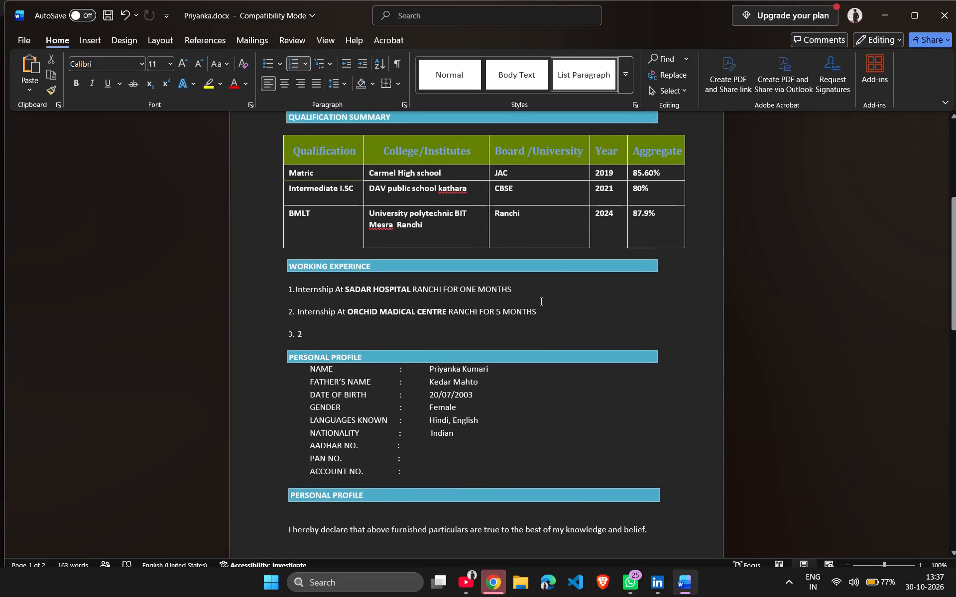
Move the mobile number onto its own line below the email in the resume's contact block.
scroll(540, 301, up, 1)
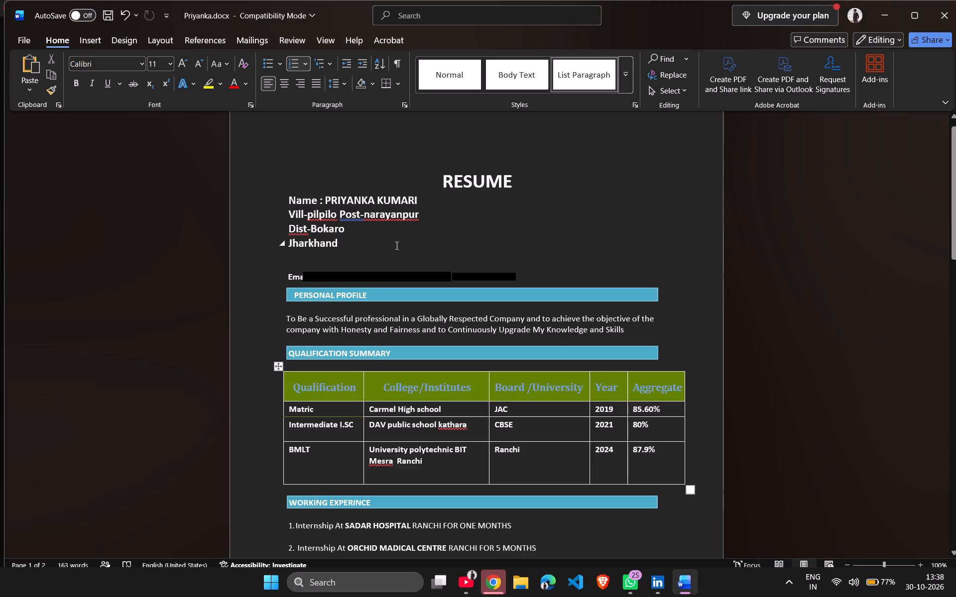
click(432, 276)
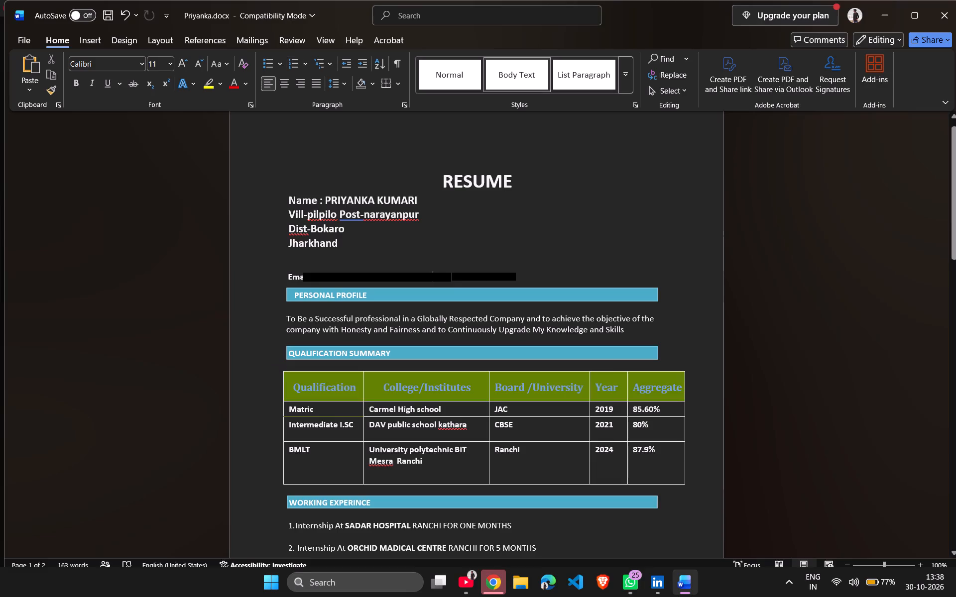
key(Return)
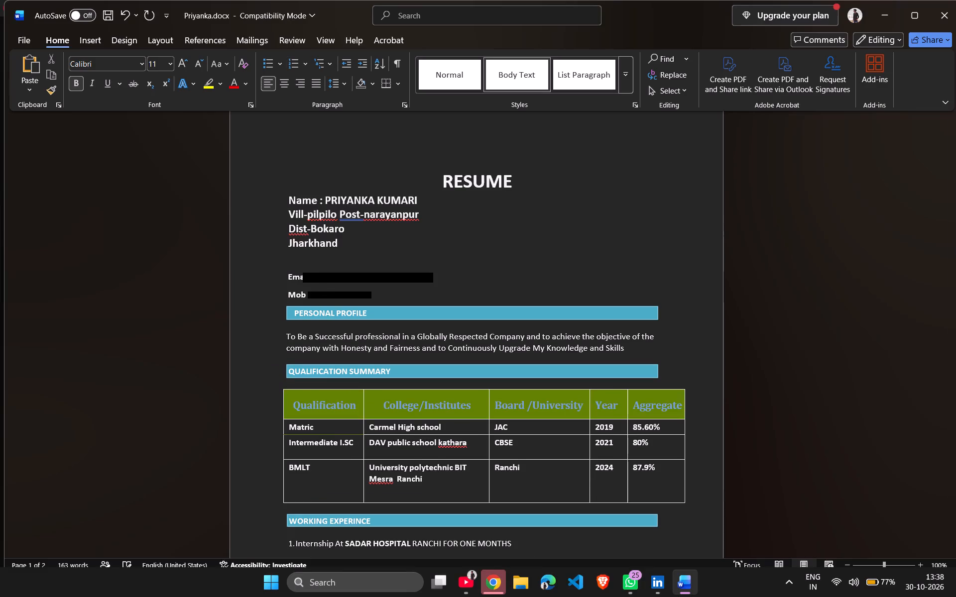
Append a hyphen and the postal code after Jharkhand in the address.
click(308, 253)
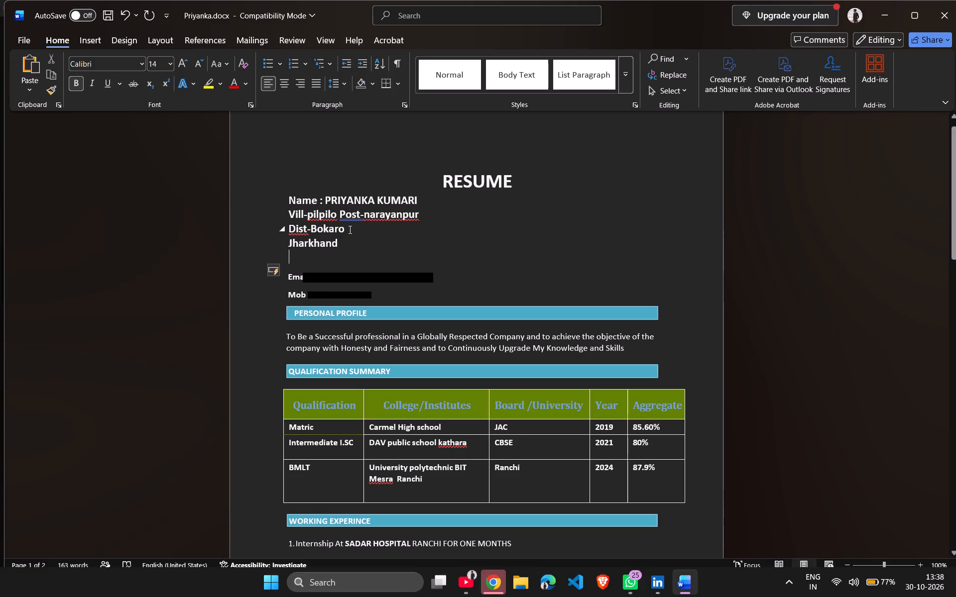
click(349, 229)
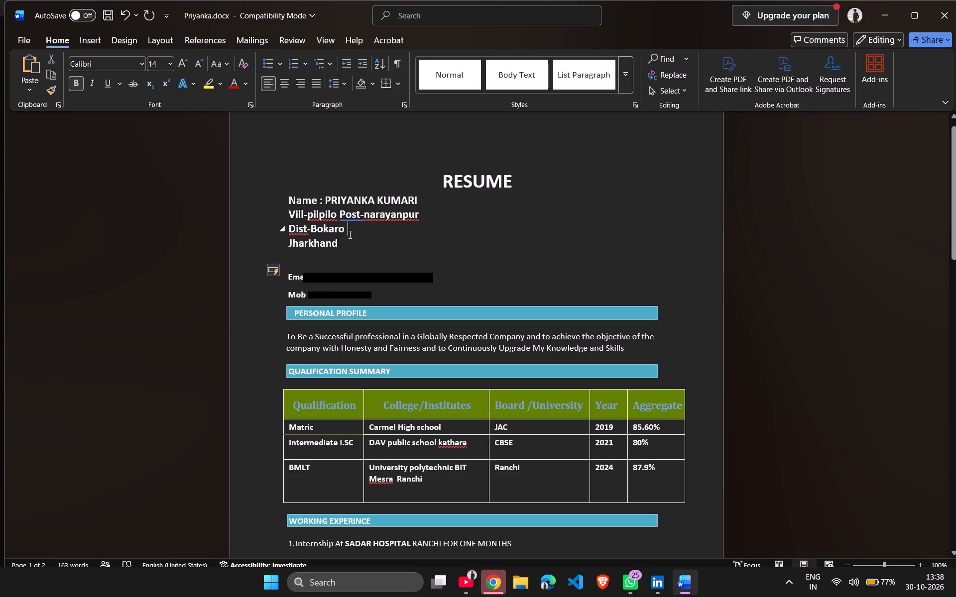
click(345, 244)
key(minus)
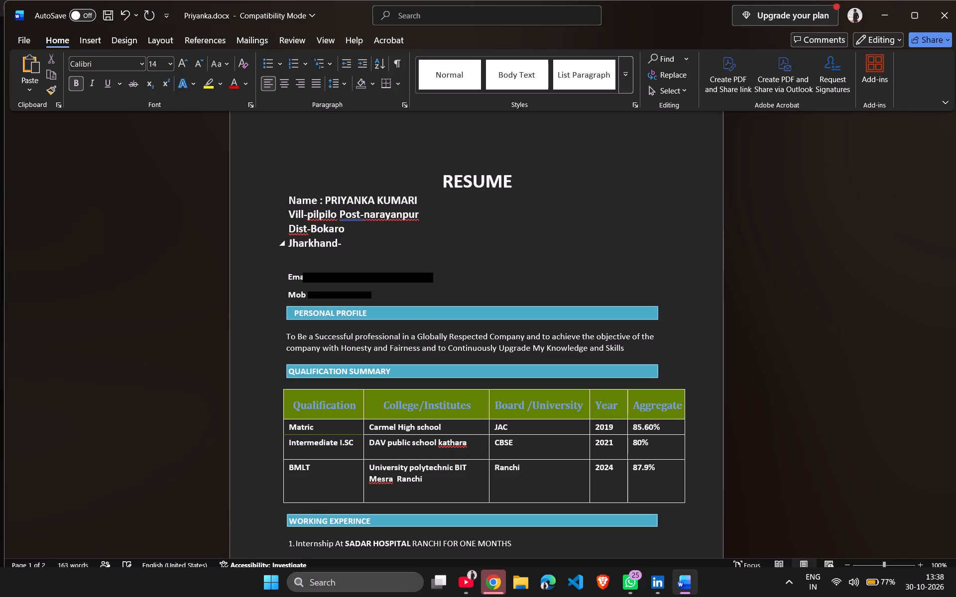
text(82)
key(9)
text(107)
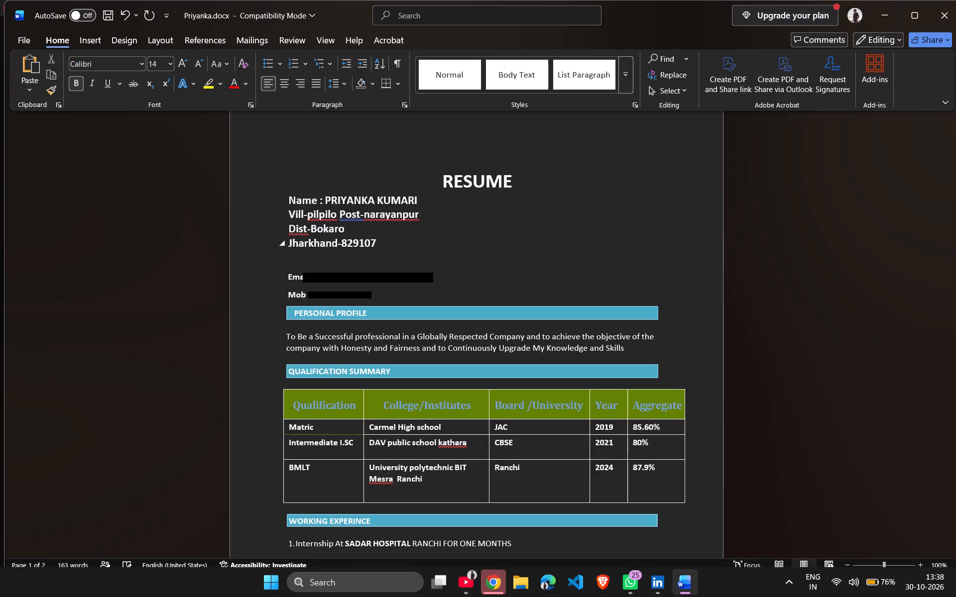
Capitalise the village name in the address, adding a space before it and a comma after it.
click(313, 213)
key(BackSpace)
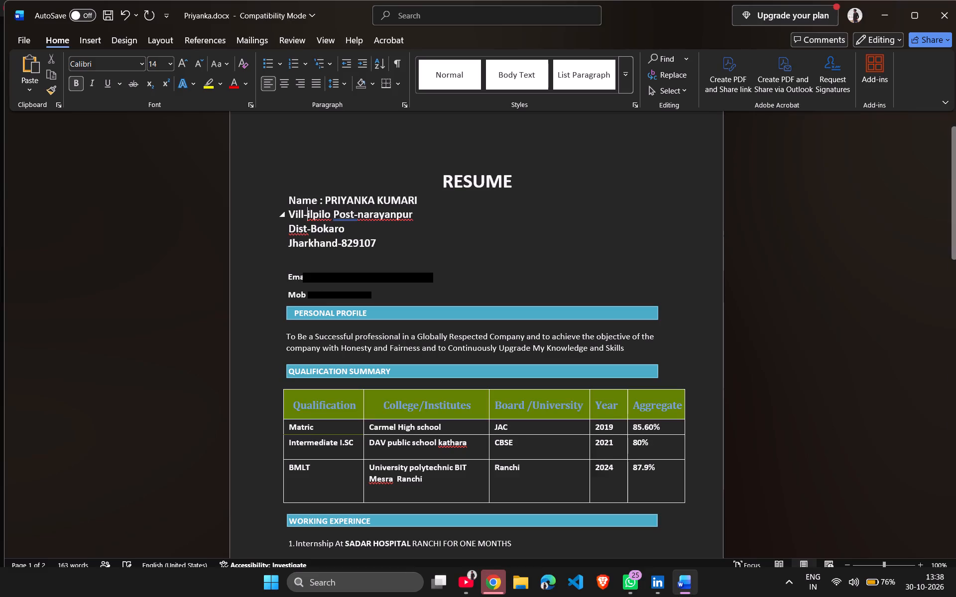
key(p)
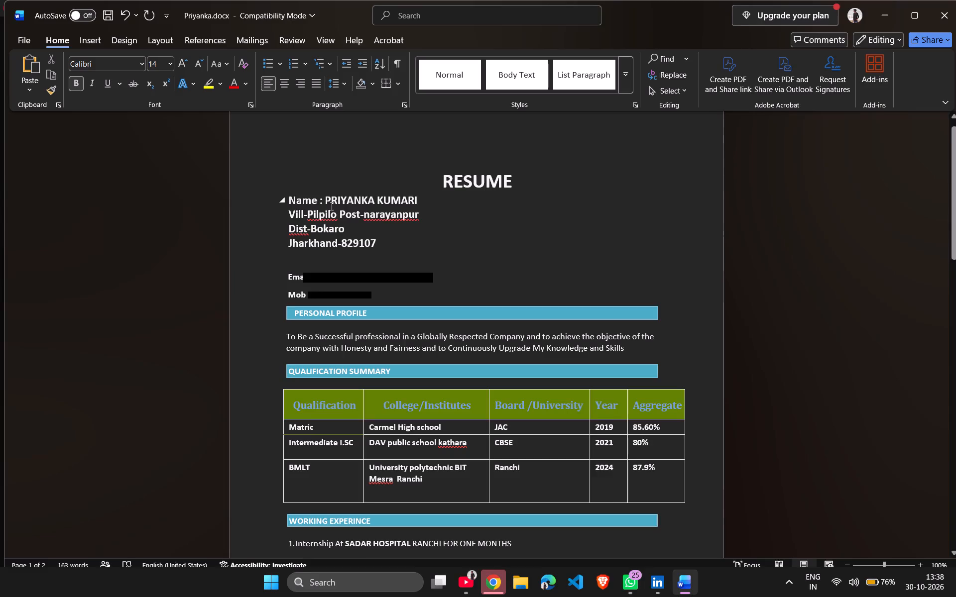
click(307, 215)
key(space)
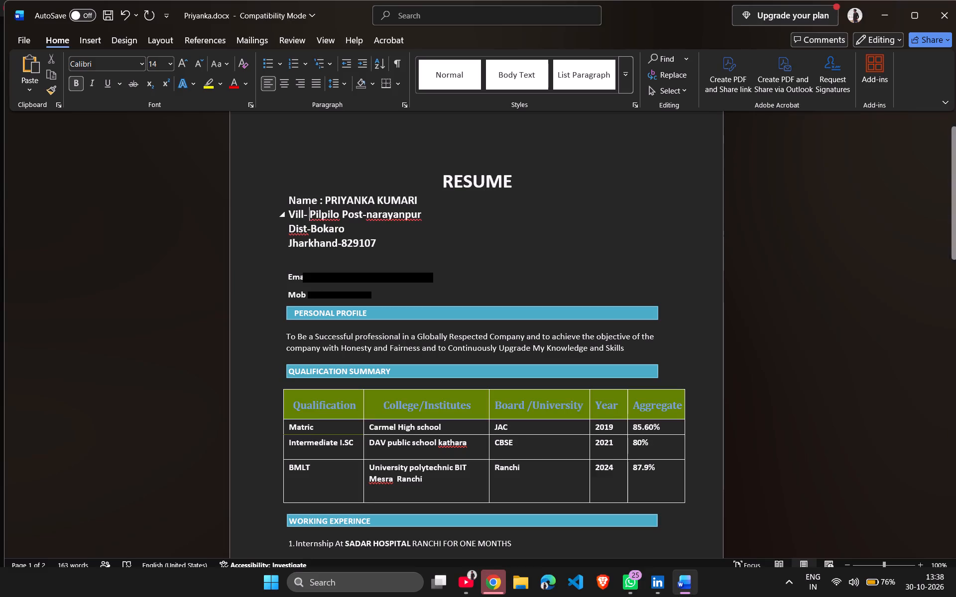
click(345, 214)
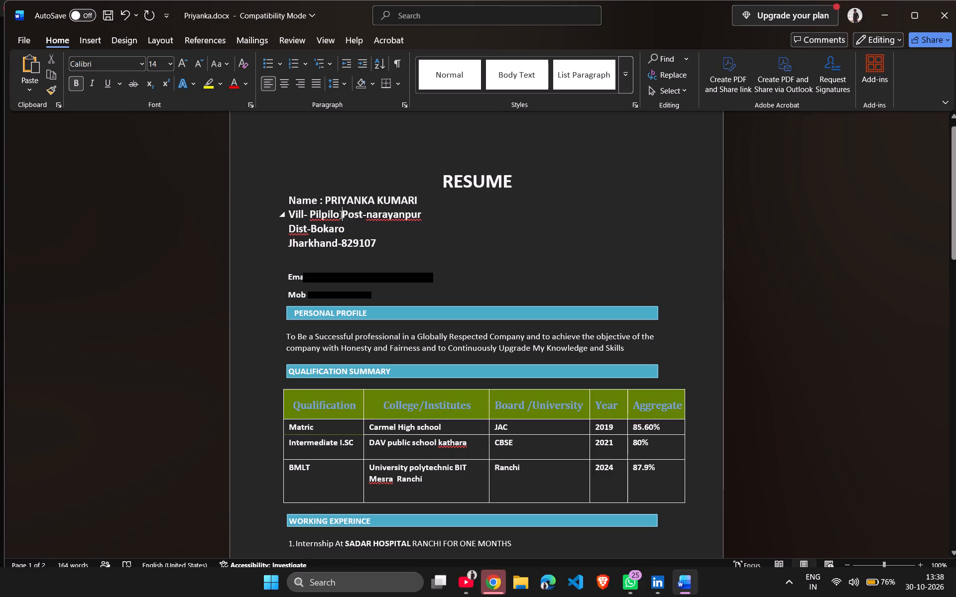
click(340, 214)
key(comma)
Remove the blank line between the Jharkhand line and the Email line.
scroll(368, 239, down, 1)
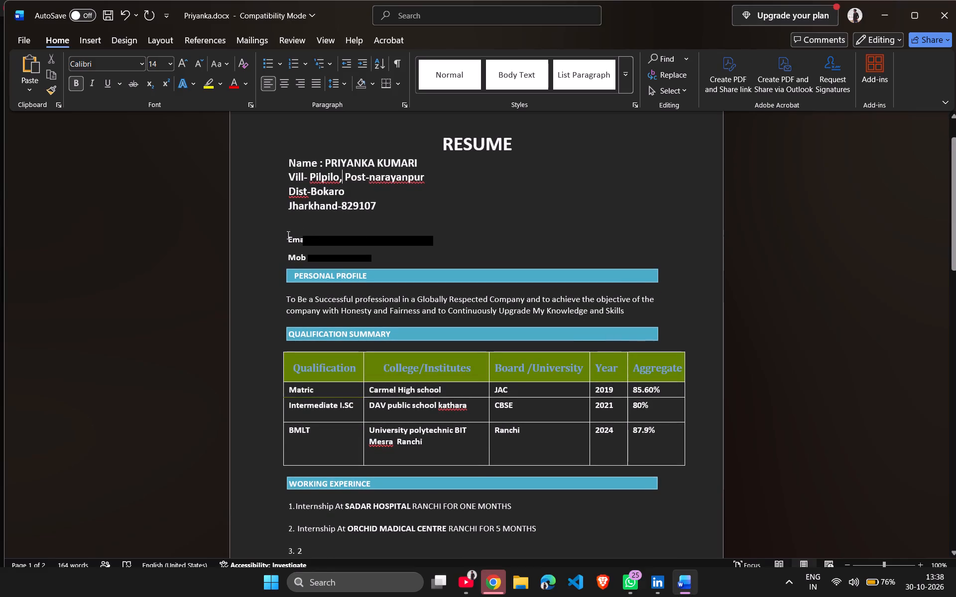
click(286, 235)
key(BackSpace)
key(BackSpace)
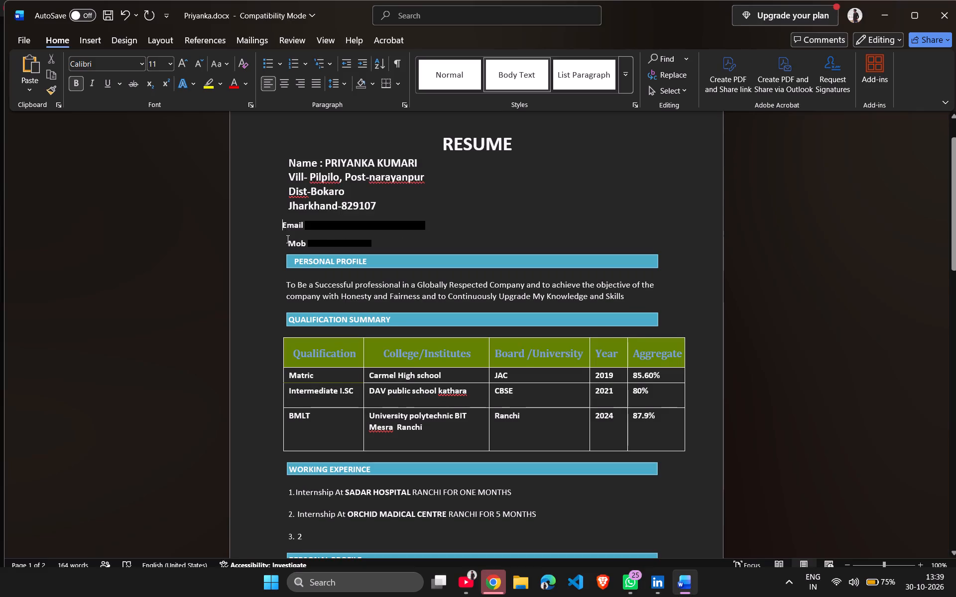
Align the Mob and Email lines with the address above, each on its own line with three leading spaces.
click(288, 241)
key(BackSpace)
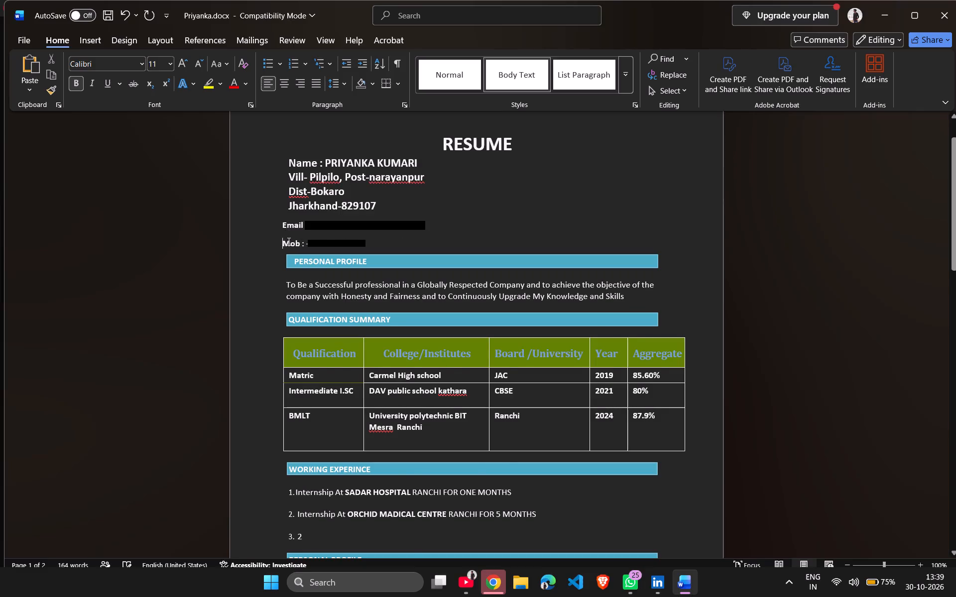
key(BackSpace)
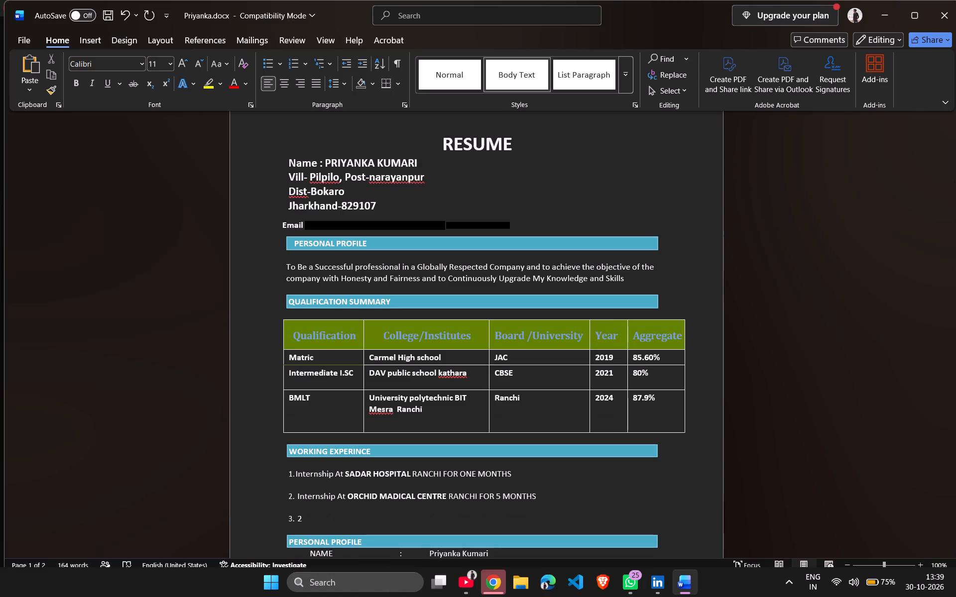
key(Return)
key(space)
key(space)
key(space)
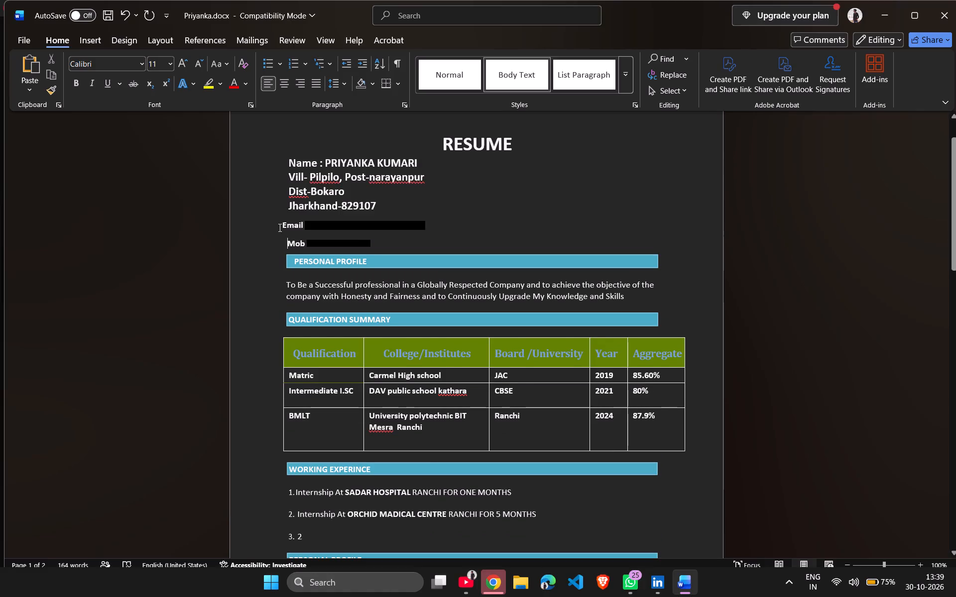
click(281, 225)
key(space)
key(space)
key(space)
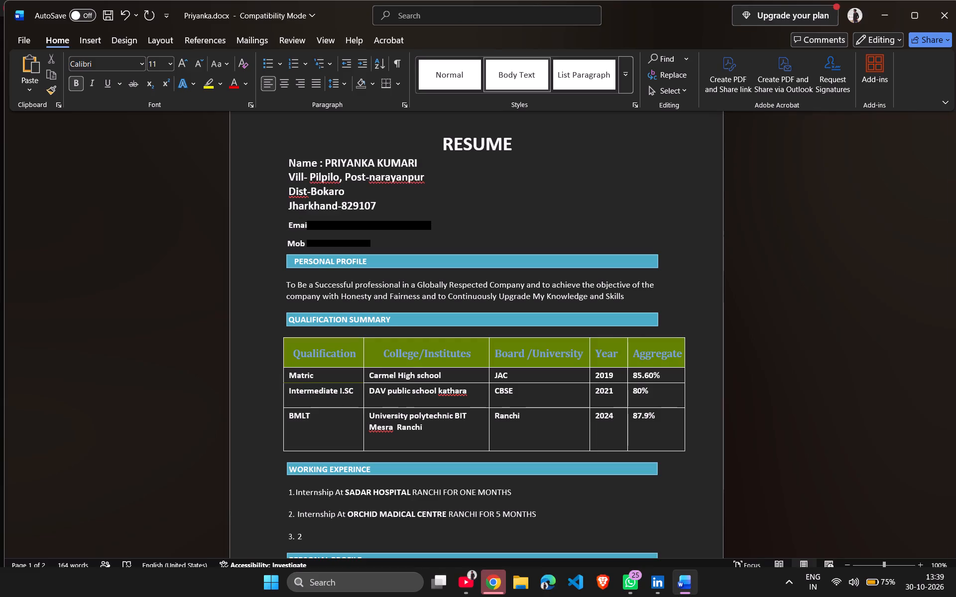
Set the whole contact block, from the Name line through the Mob line, to font size 12.
click(290, 165)
right_click(290, 165)
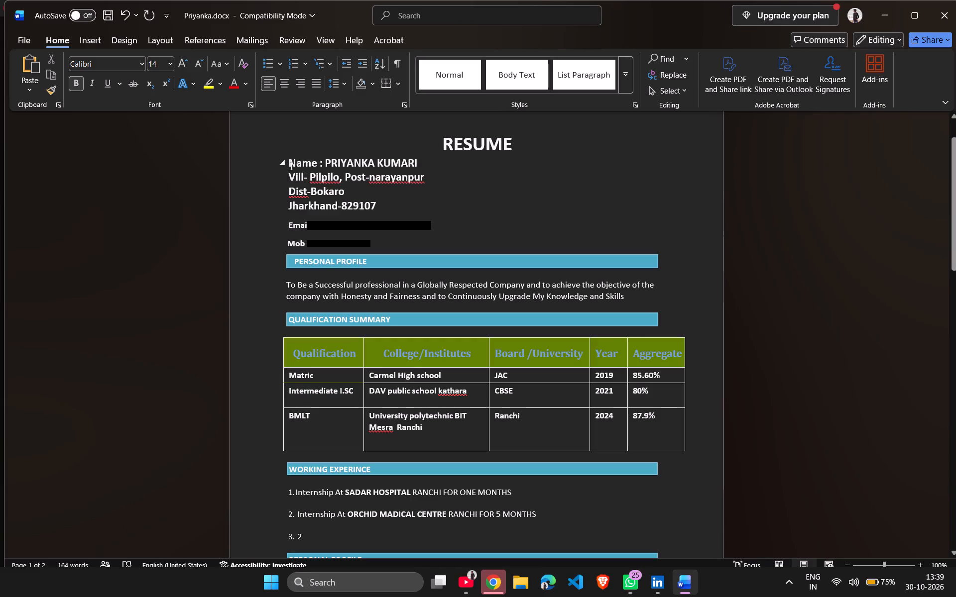
double_click(290, 166)
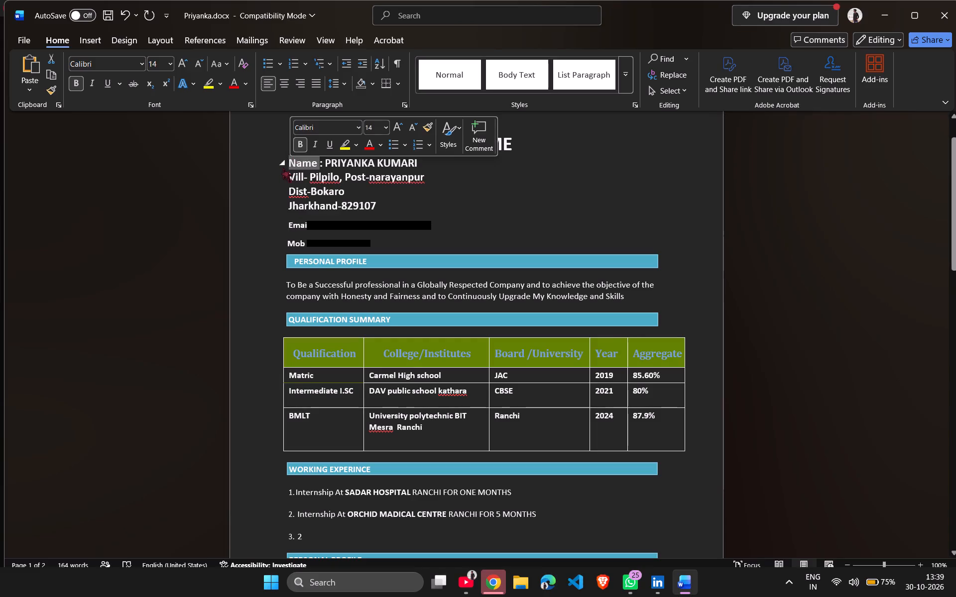
click(256, 160)
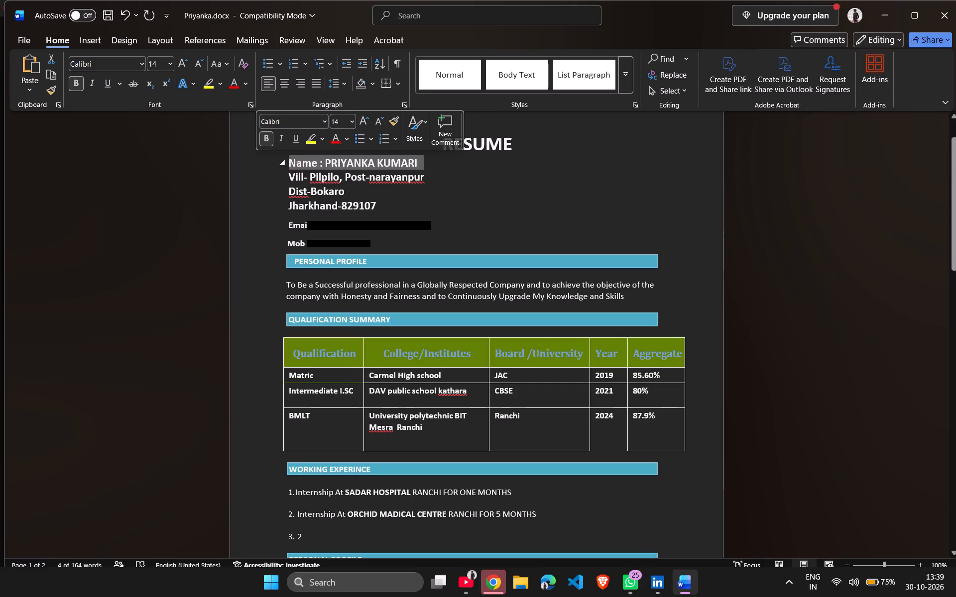
click(567, 281)
drag(518, 220, 318, 164)
drag(290, 164, 382, 237)
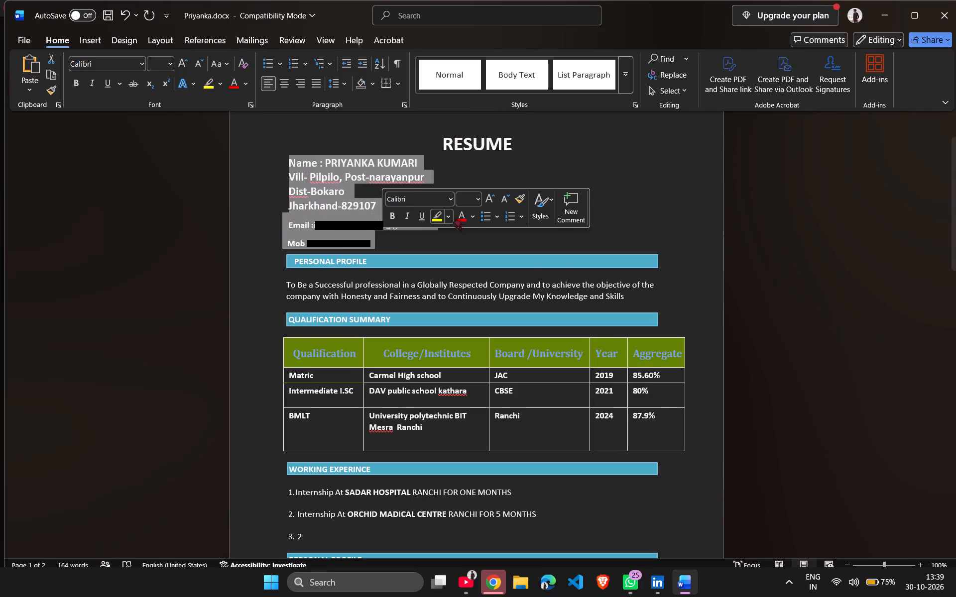
click(478, 197)
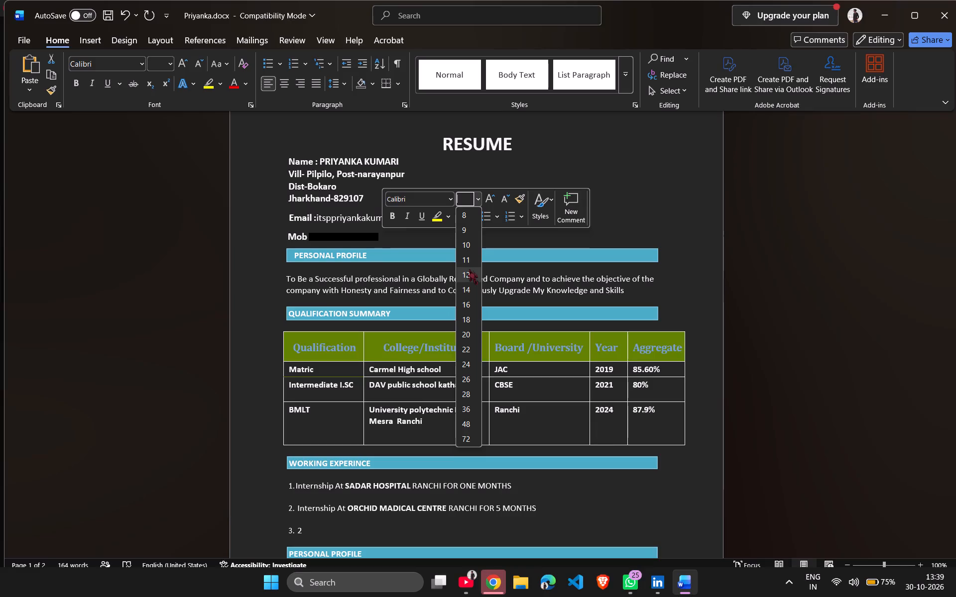
click(468, 269)
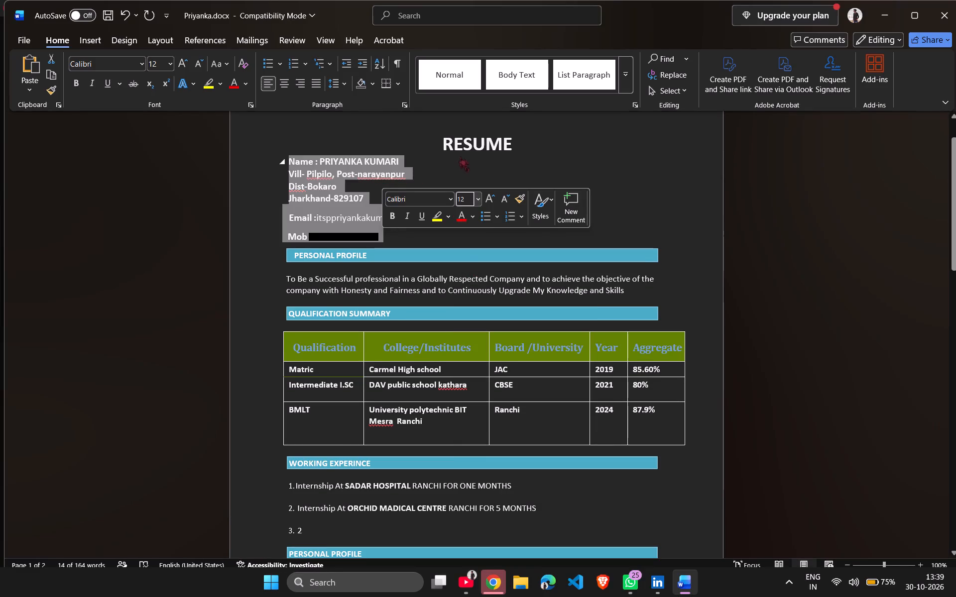
click(459, 160)
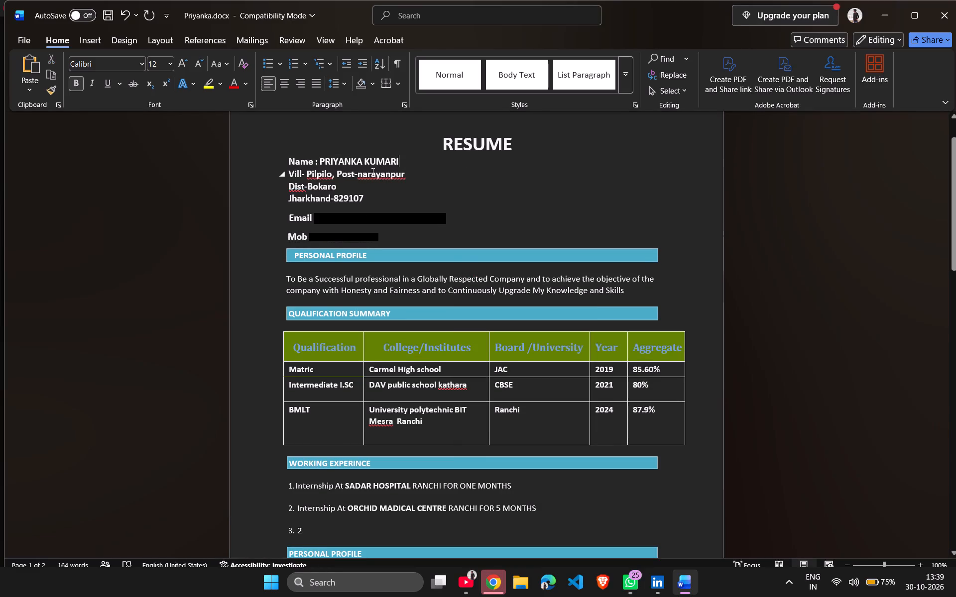
Capitalise the first letter of the post office name after Post- in the address.
click(363, 175)
key(BackSpace)
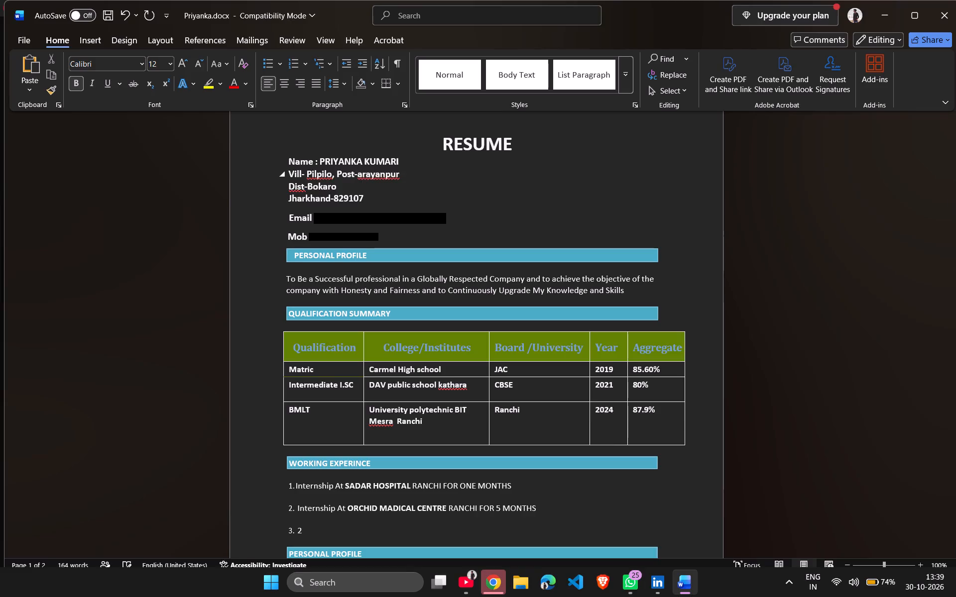
key(n)
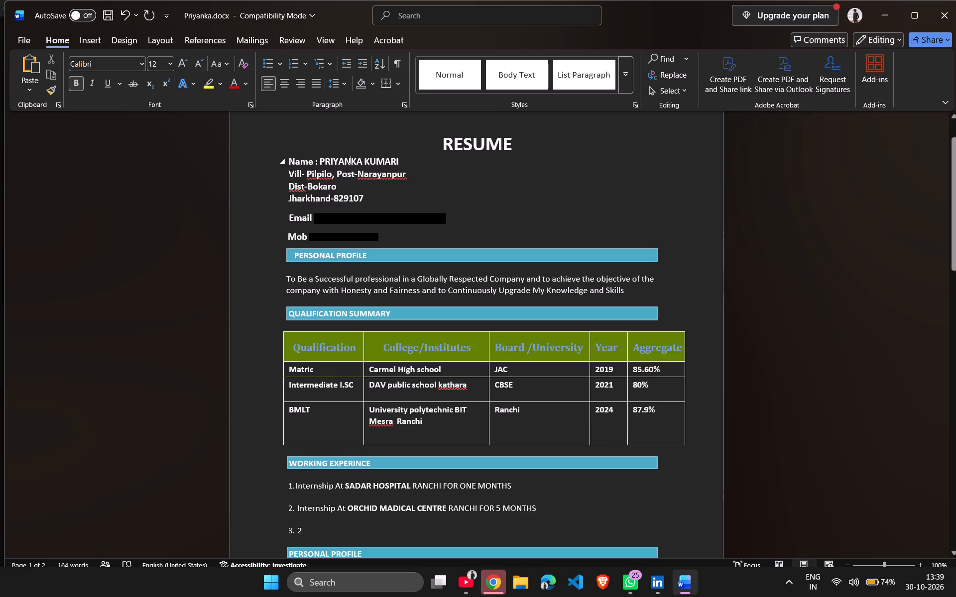
Close the gap above the Email line by joining it to the Jharkhand line and breaking it onto a new line again.
click(290, 217)
key(BackSpace)
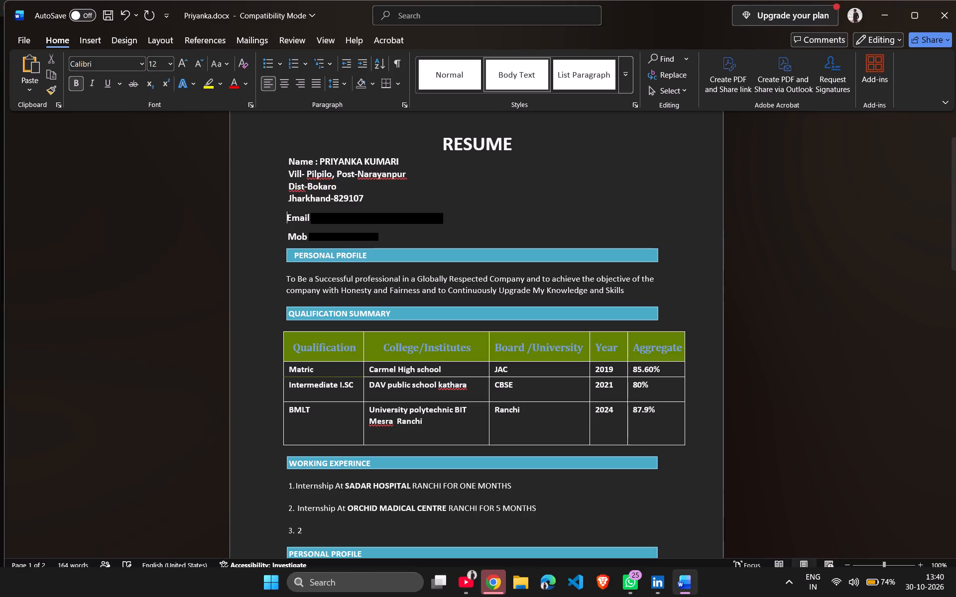
key(BackSpace)
key(BackSpace)
key(BackSpace)
key(BackSpace)
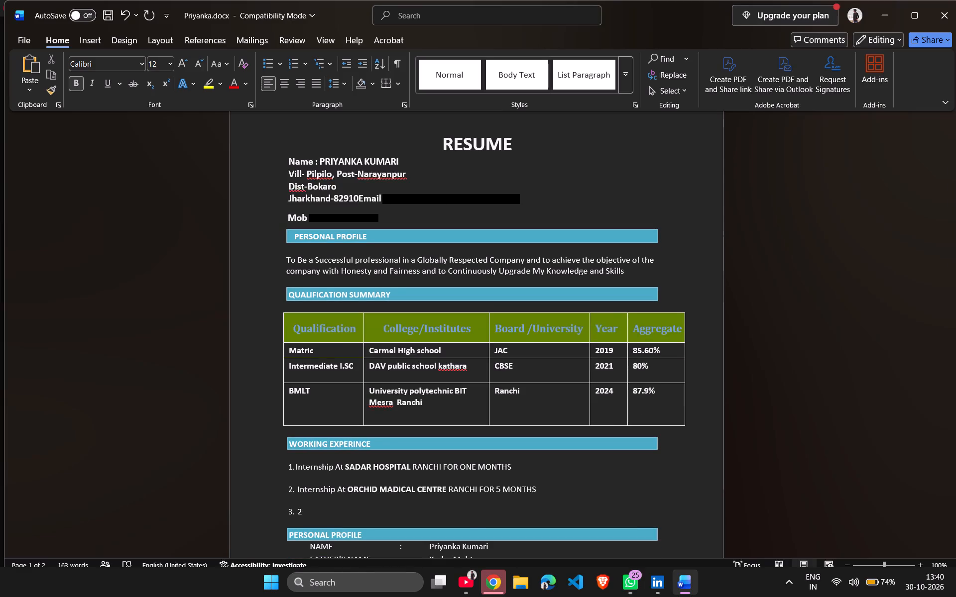
key(7)
key(Return)
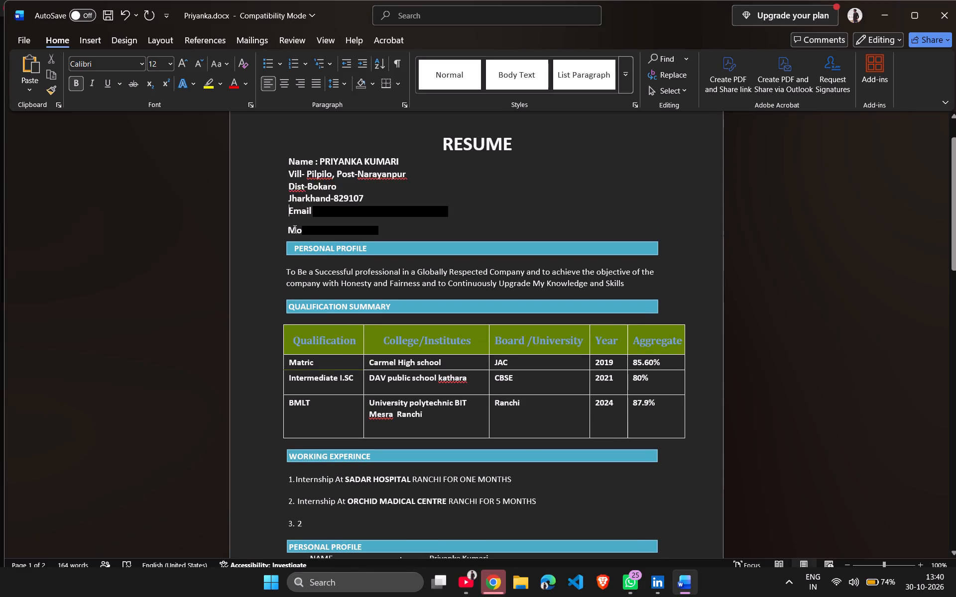
Close the gap above the Mob line by joining it to the Email line and breaking it onto a new line again.
click(288, 225)
click(288, 225)
key(BackSpace)
key(BackSpace)
key(BackSpace)
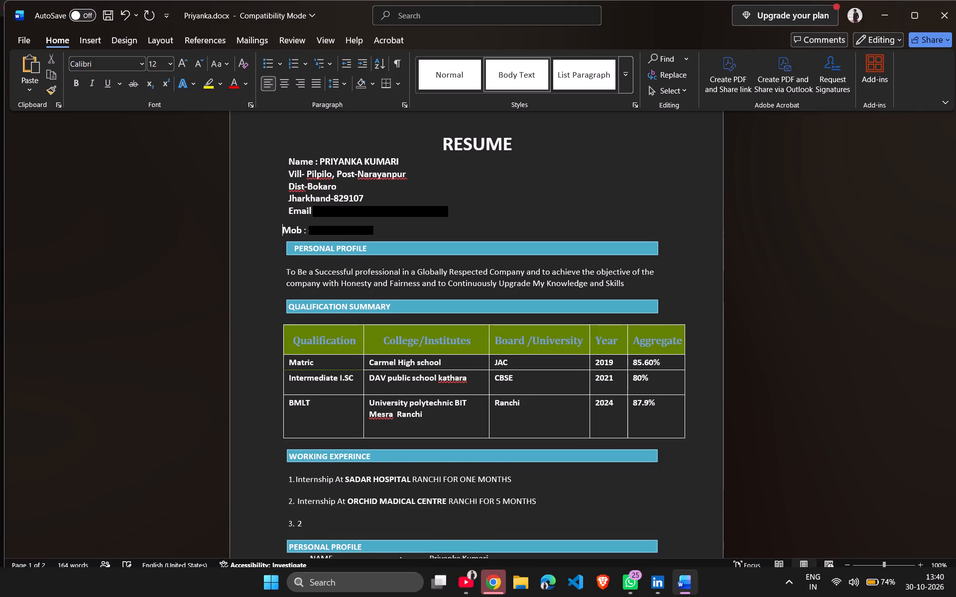
key(BackSpace)
key(Return)
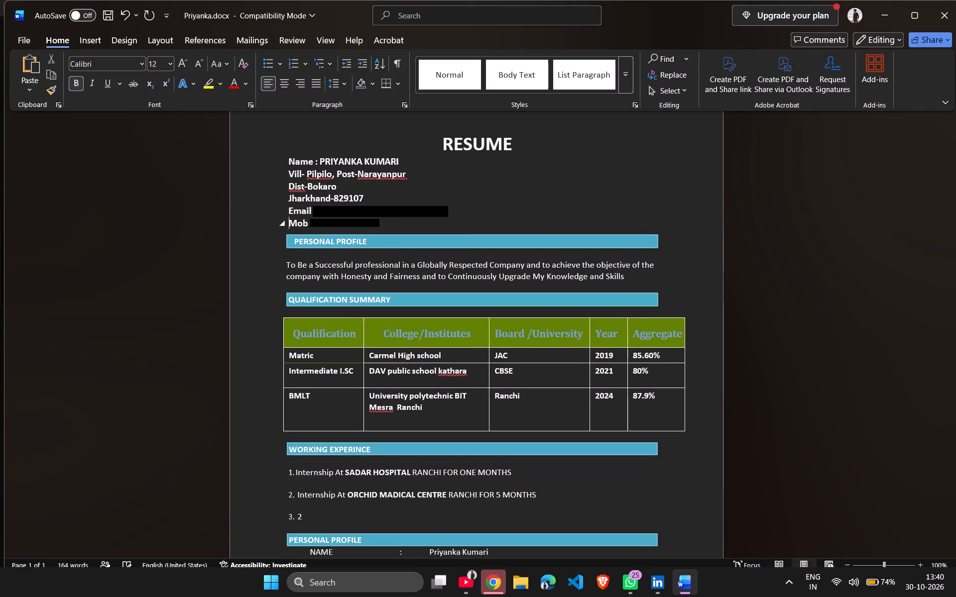
click(478, 194)
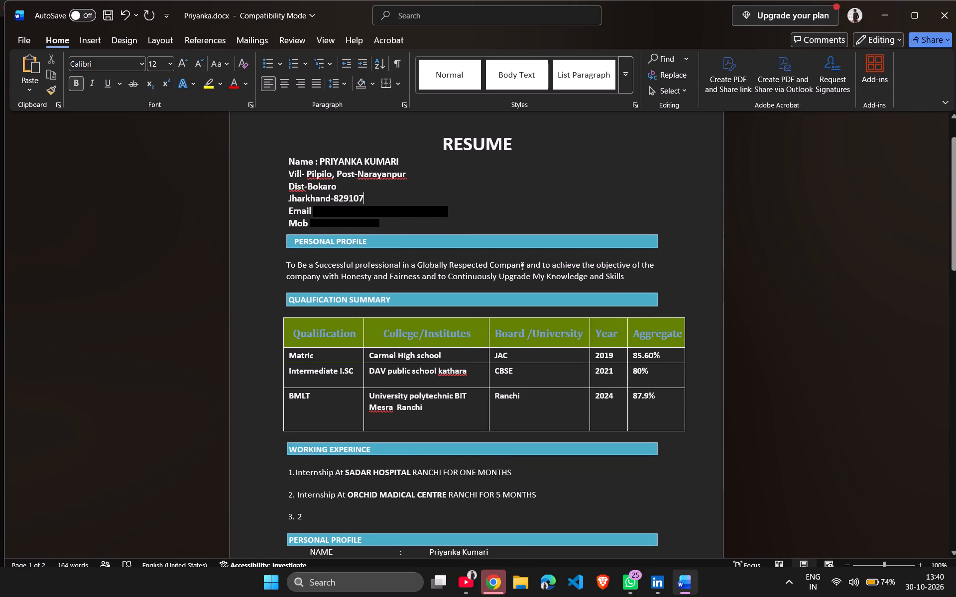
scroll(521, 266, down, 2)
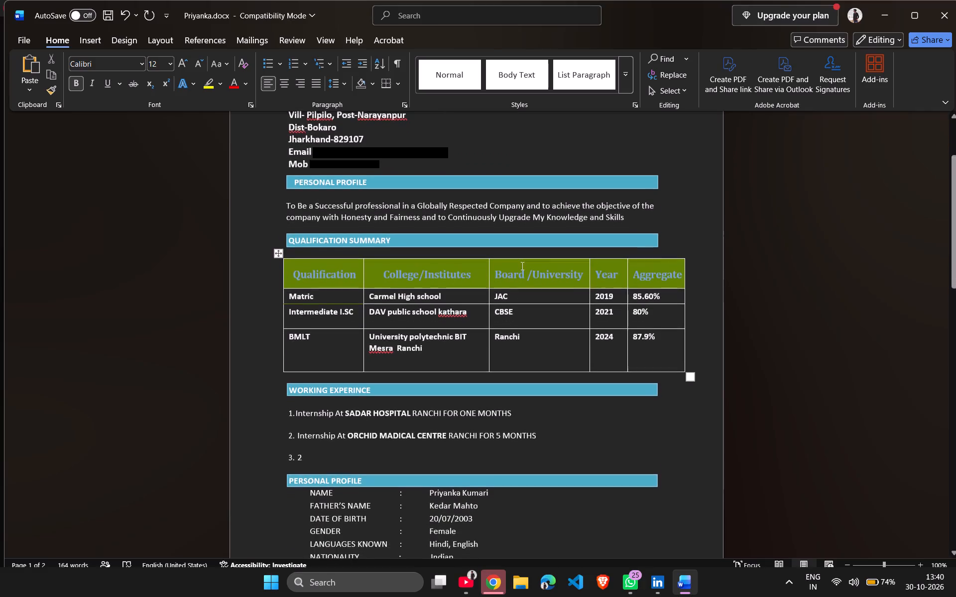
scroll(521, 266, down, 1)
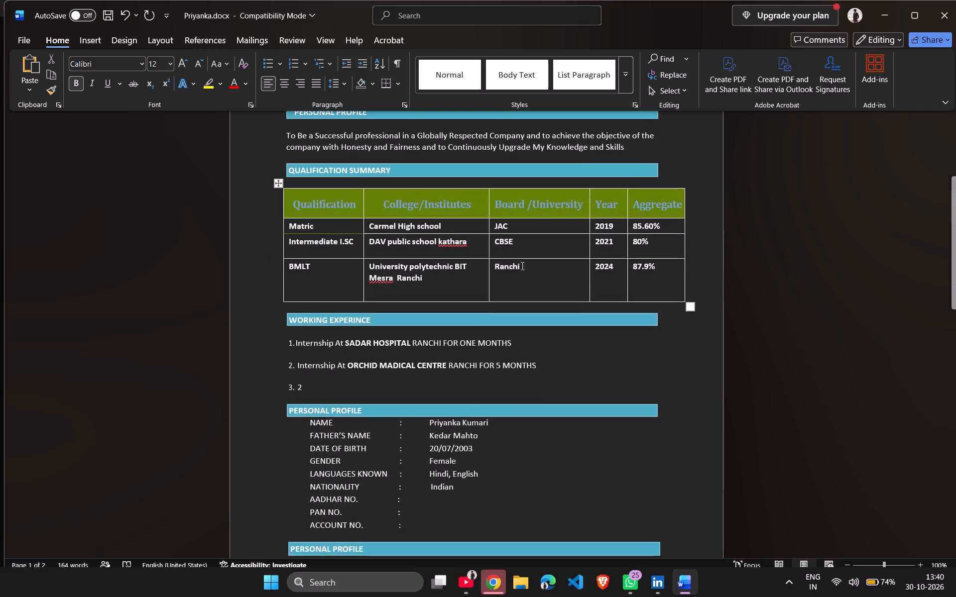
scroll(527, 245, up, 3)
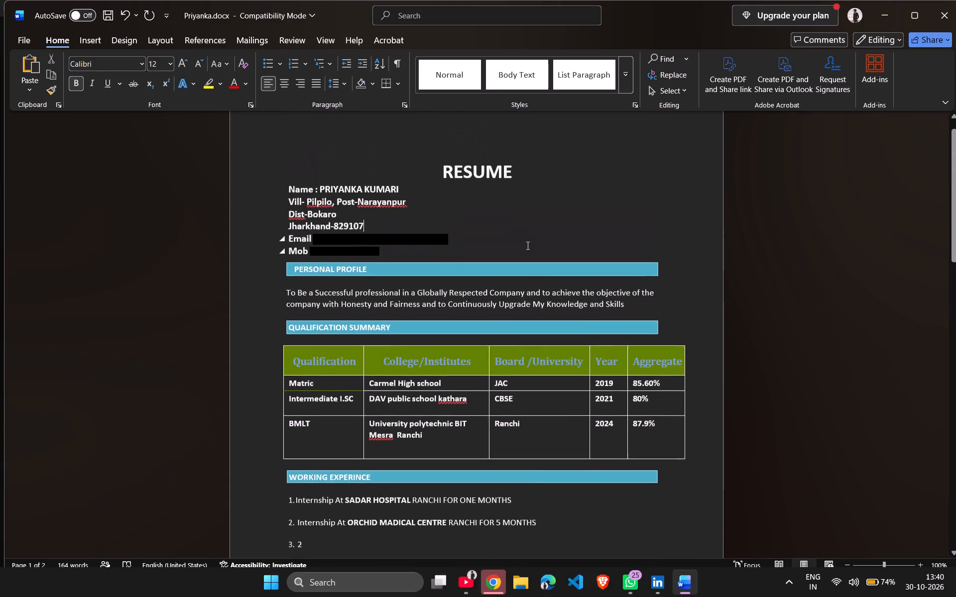
Replace the text of the third working experience item with "1 Year Experience at muskan hospirtal ans reserch center bokaro".
scroll(479, 326, down, 1)
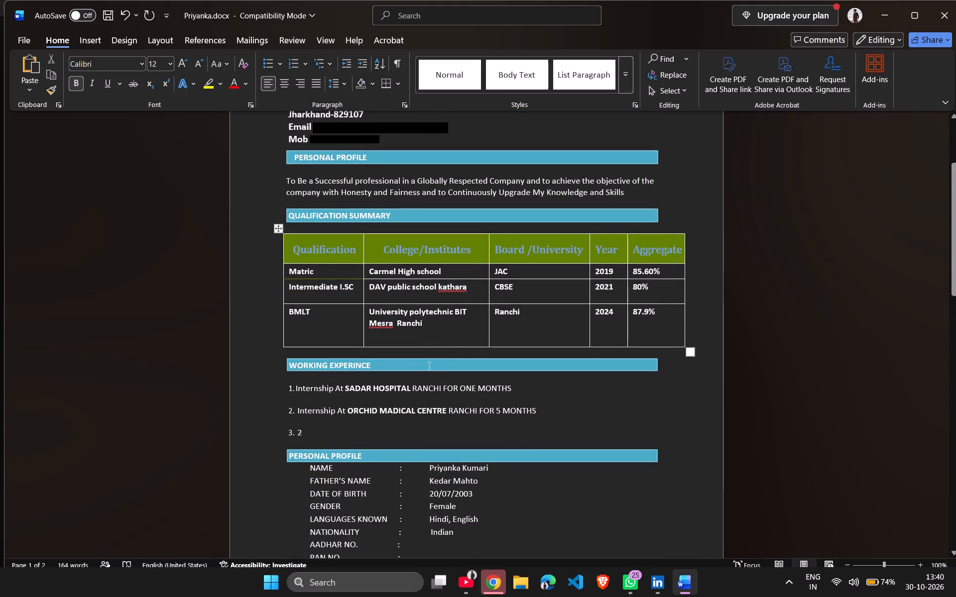
click(352, 421)
click(336, 439)
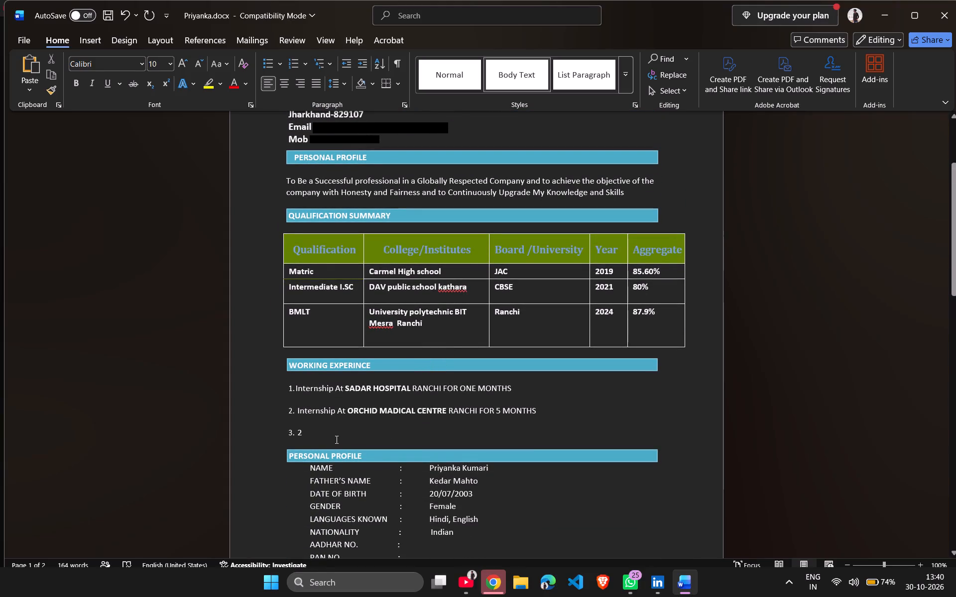
click(339, 435)
key(BackSpace)
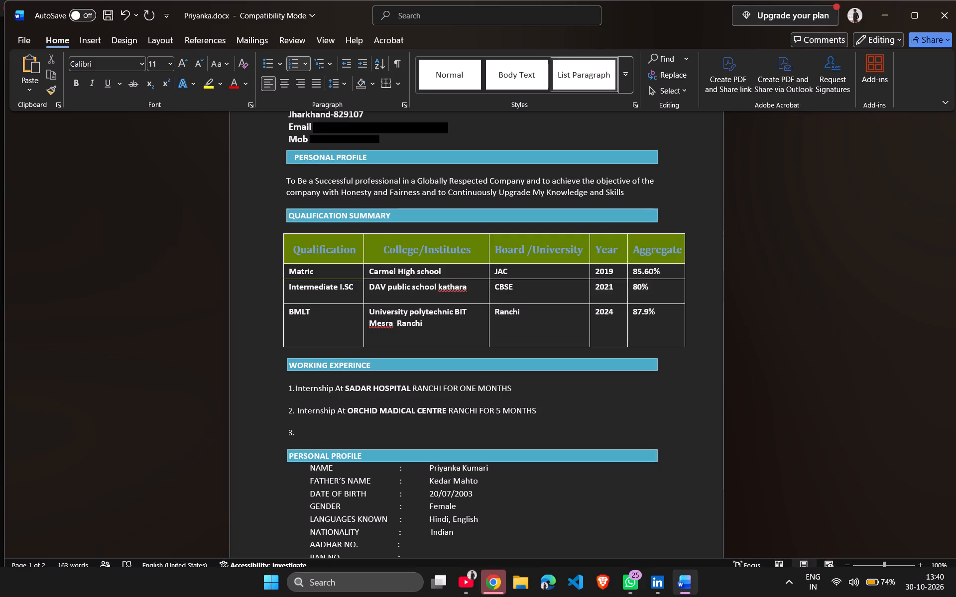
key(w)
key(BackSpace)
key(1)
key(space)
text(ye)
key(BackSpace)
key(BackSpace)
text(Year)
key(space)
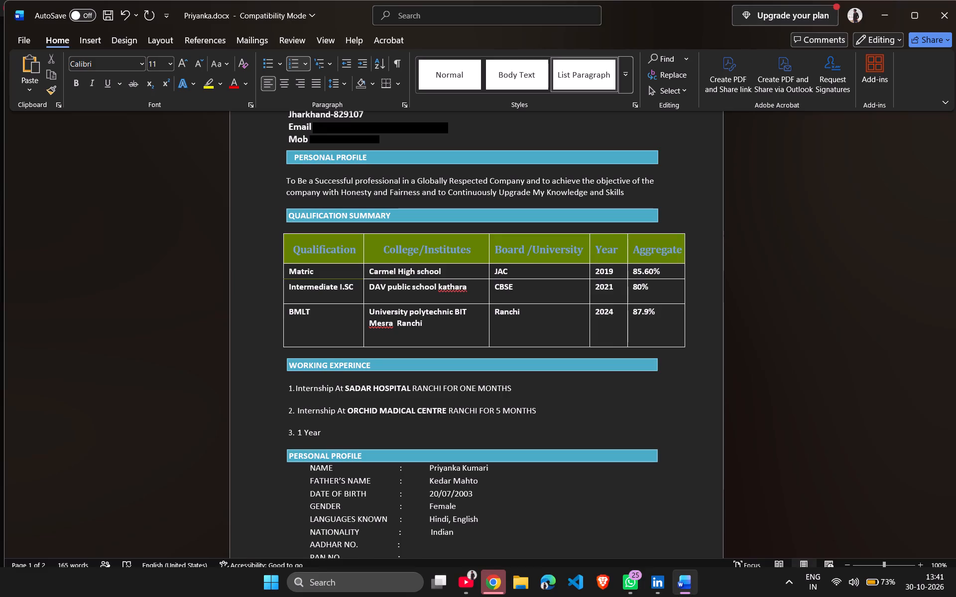
key(e)
key(BackSpace)
text(Exo)
key(BackSpace)
text(perience)
key(space)
key(a)
text(t muska)
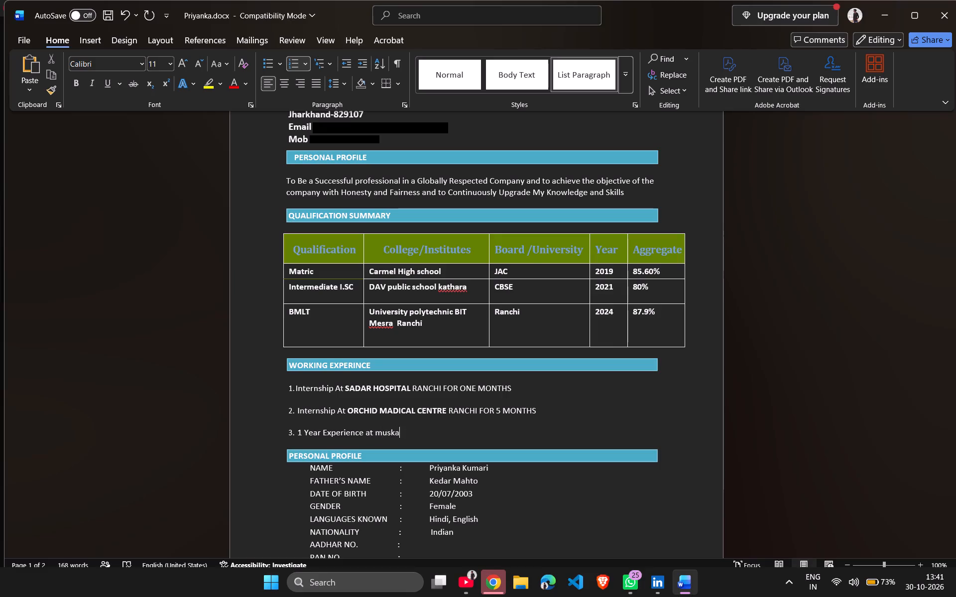
text(n)
key(space)
text(host)
key(BackSpace)
key(p)
text(irtal)
key(space)
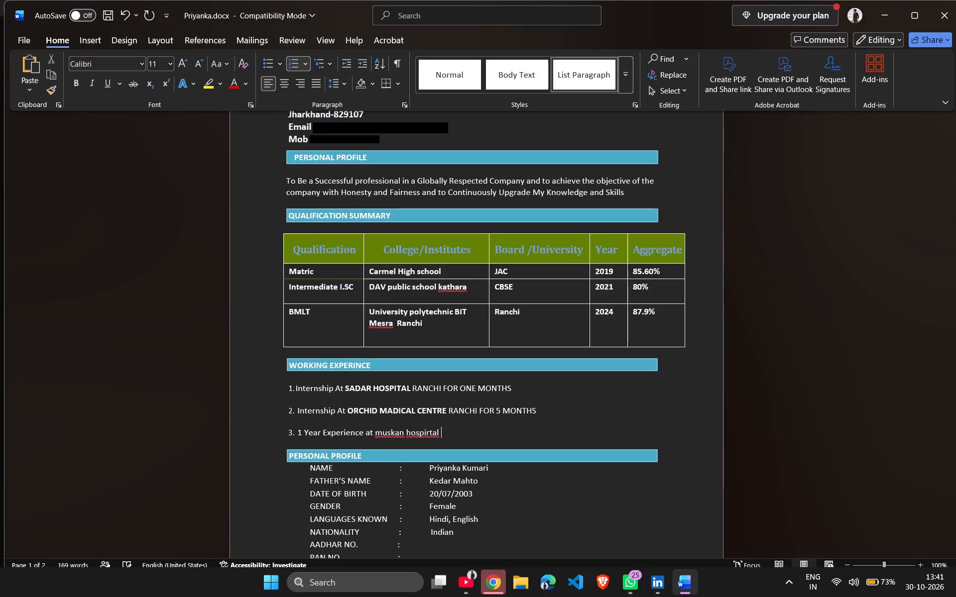
text(ans res)
text(erch)
key(space)
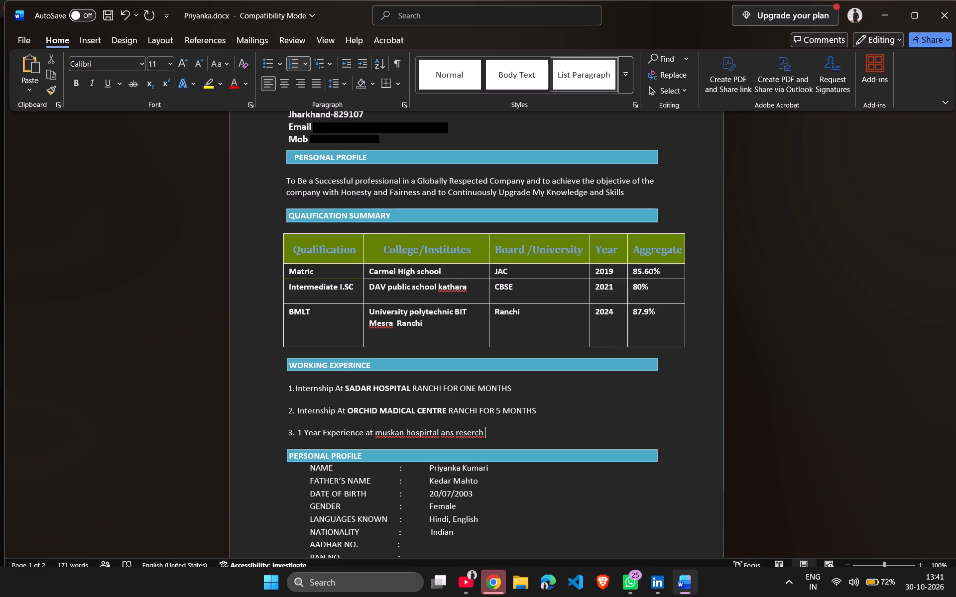
text(center)
key(space)
text(bokaro)
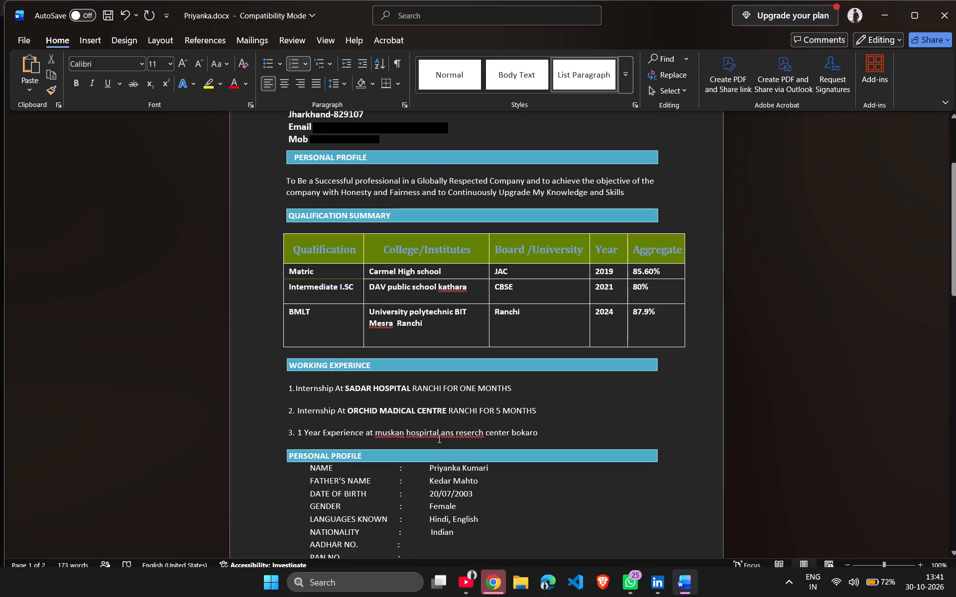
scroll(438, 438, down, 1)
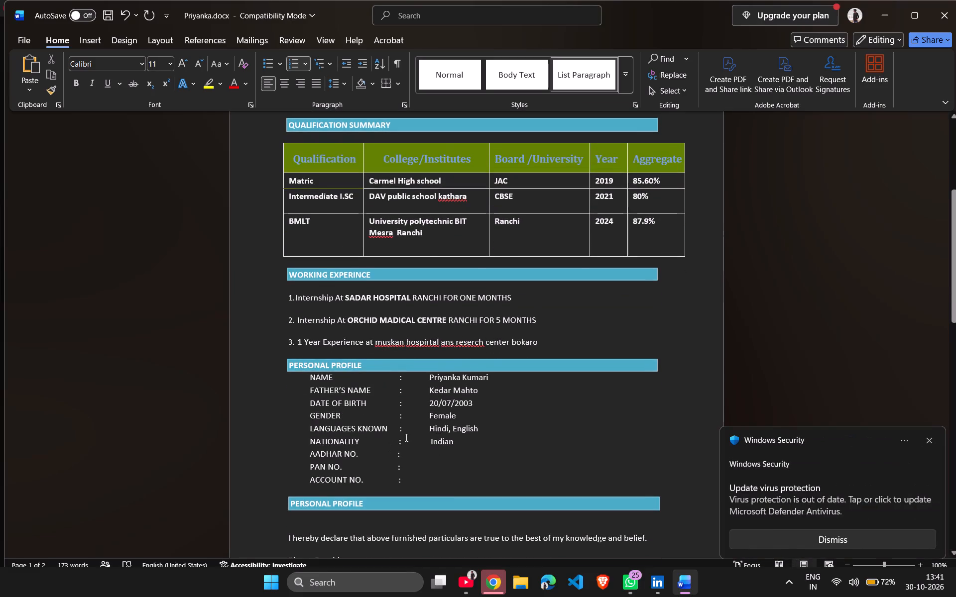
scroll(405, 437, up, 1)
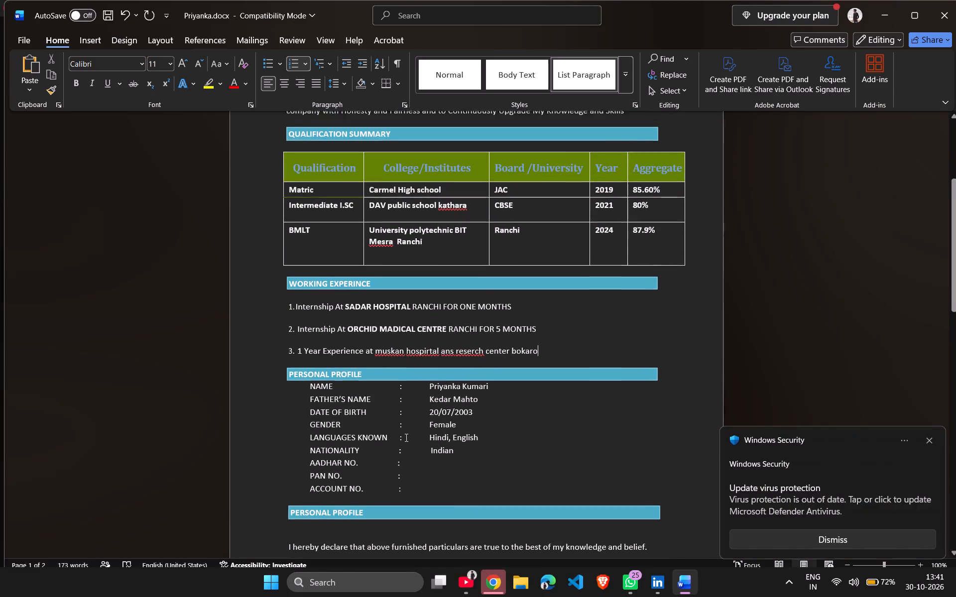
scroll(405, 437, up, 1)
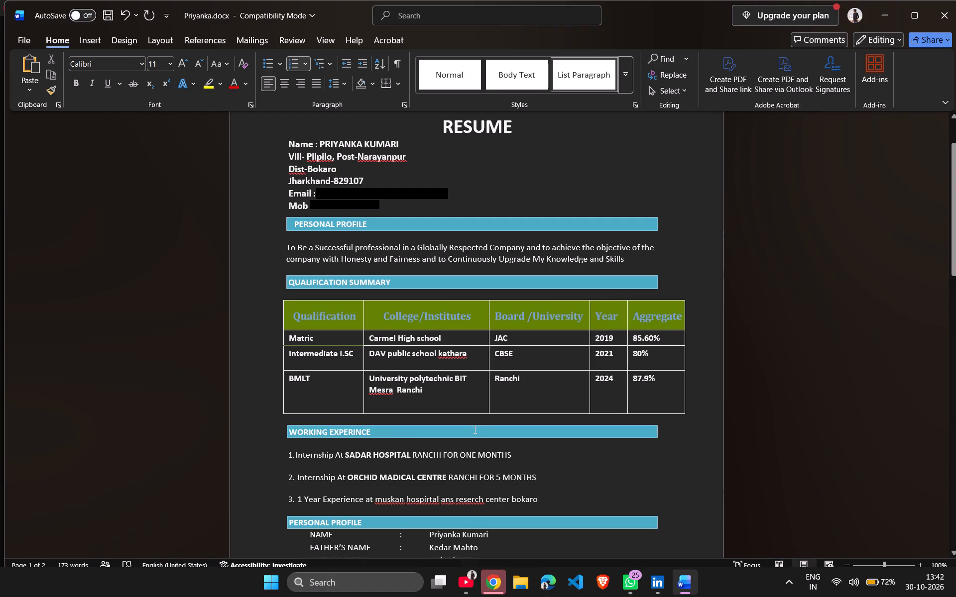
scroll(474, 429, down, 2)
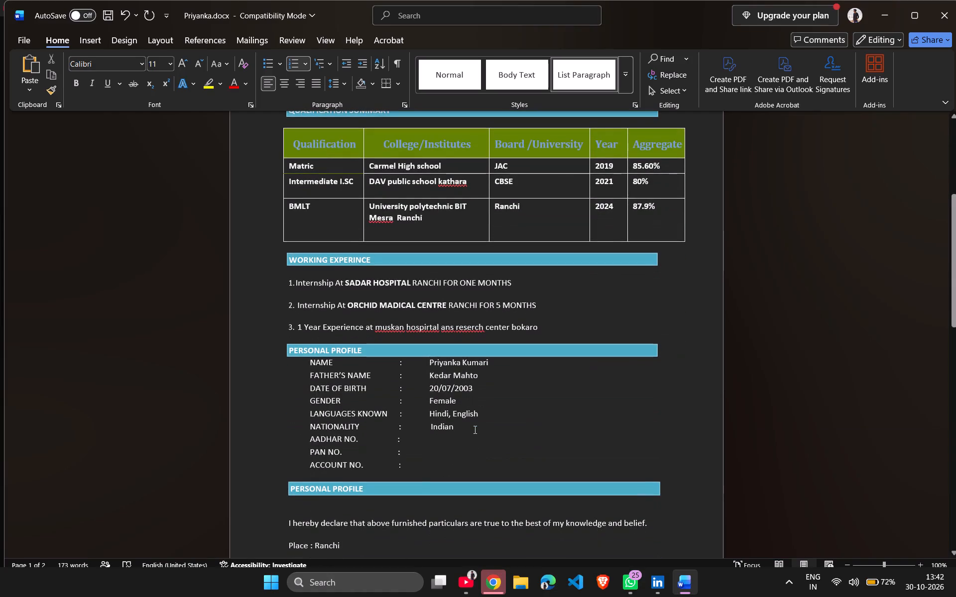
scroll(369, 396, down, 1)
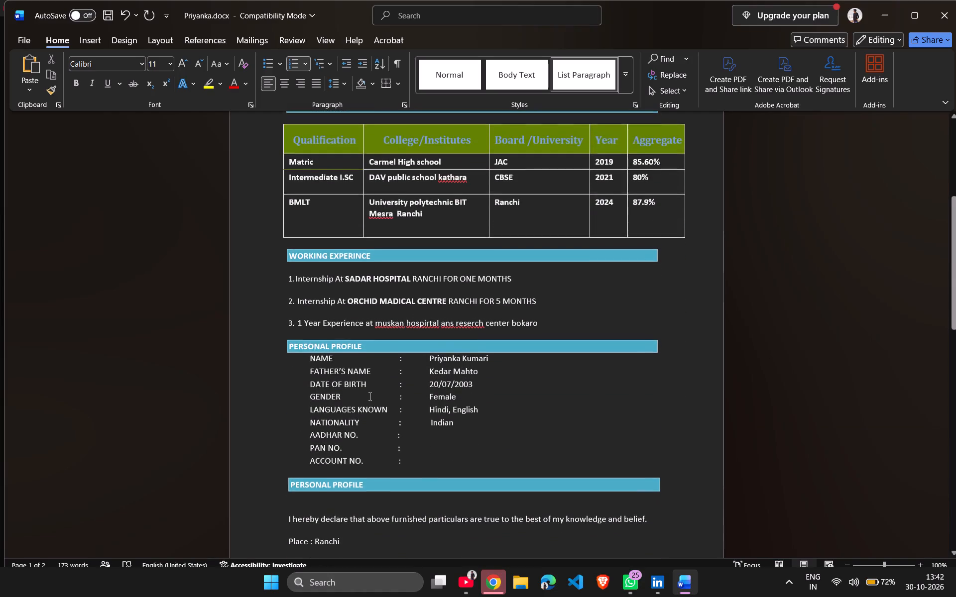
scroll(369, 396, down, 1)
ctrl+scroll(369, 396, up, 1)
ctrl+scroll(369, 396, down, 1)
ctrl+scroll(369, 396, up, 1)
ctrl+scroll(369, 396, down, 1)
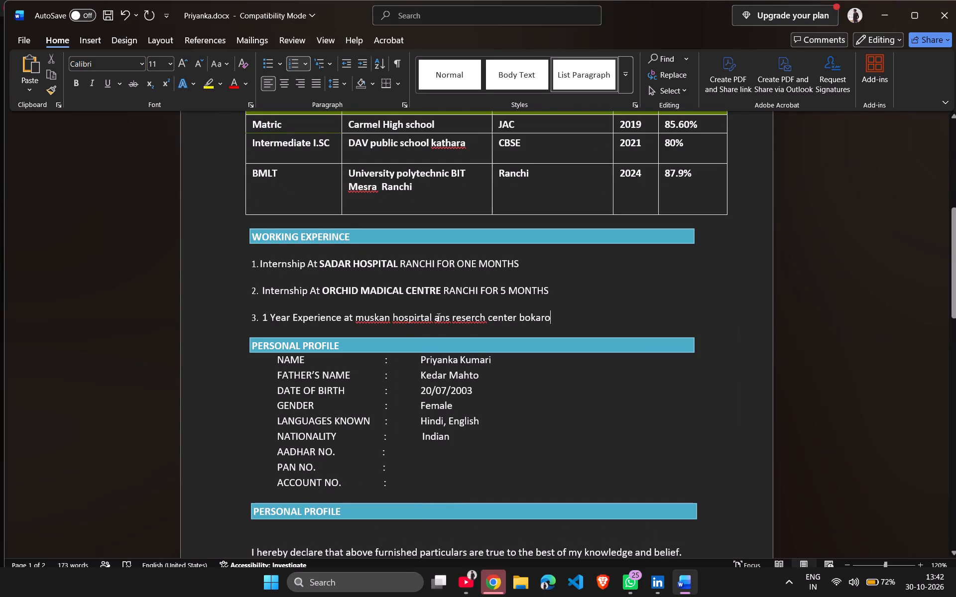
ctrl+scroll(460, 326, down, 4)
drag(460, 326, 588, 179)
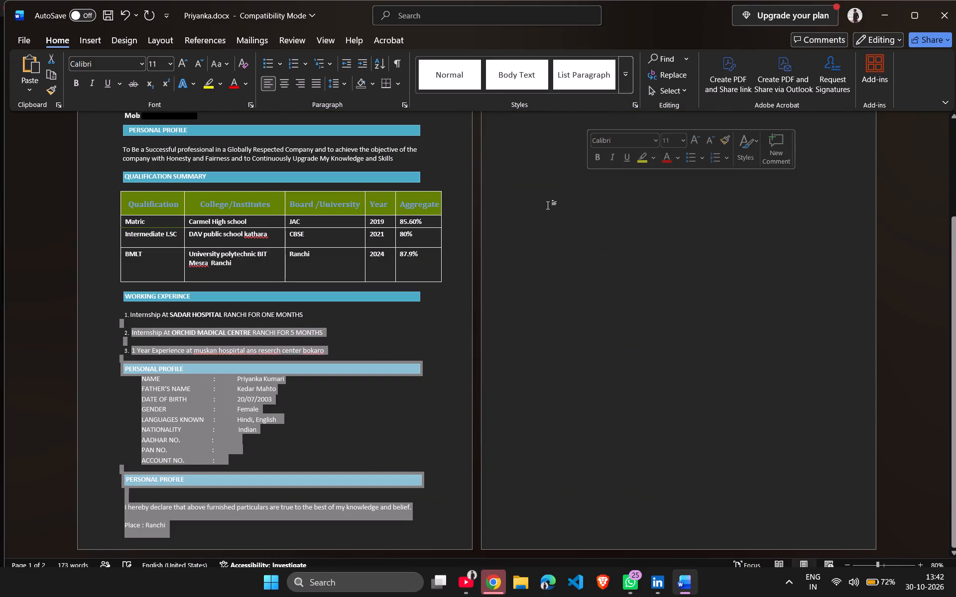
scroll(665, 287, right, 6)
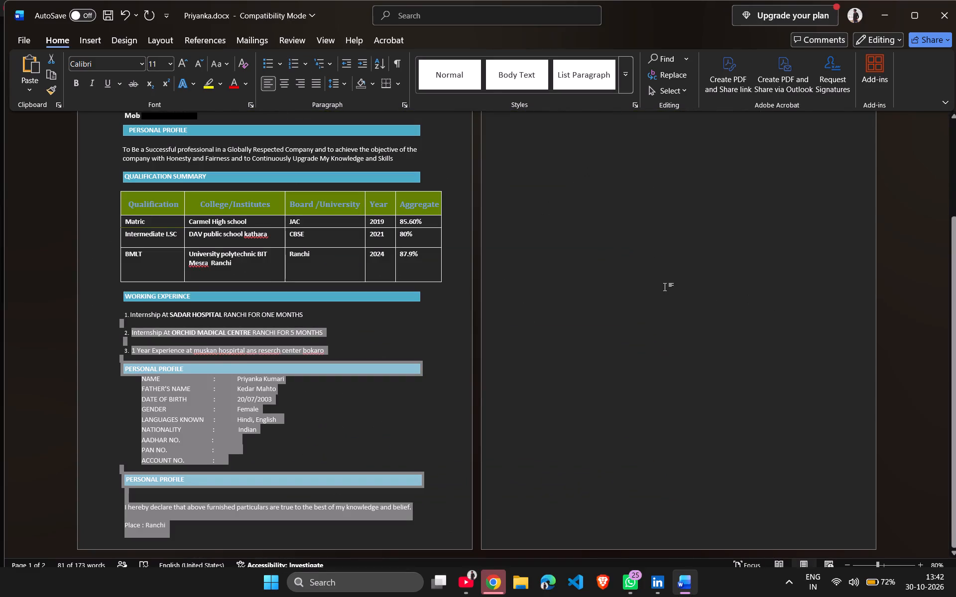
Undo the last two text entries in the third working experience item.
key(ctrl+z)
key(ctrl+z)
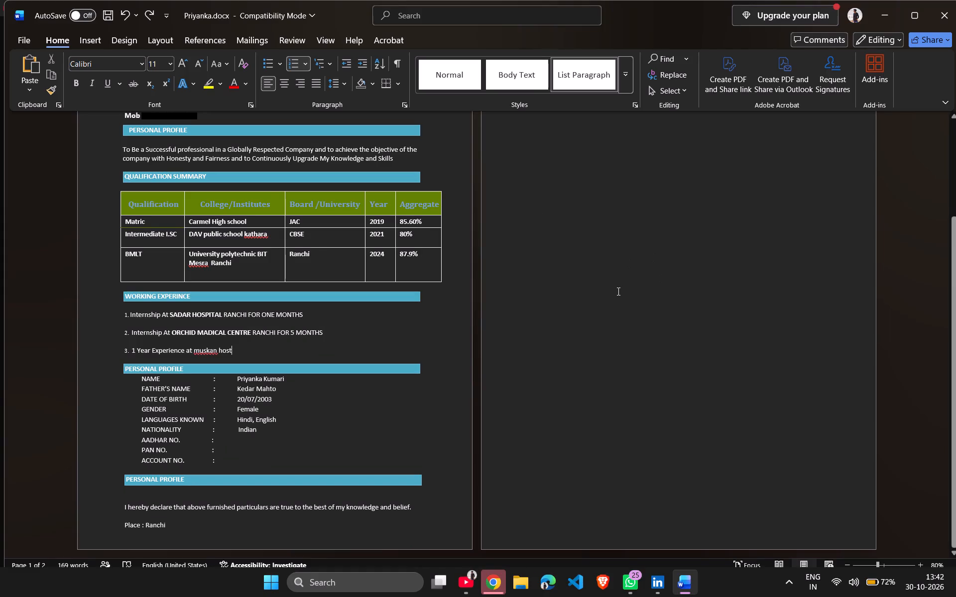
key(ctrl+x)
key(ctrl+x)
scroll(768, 209, up, 5)
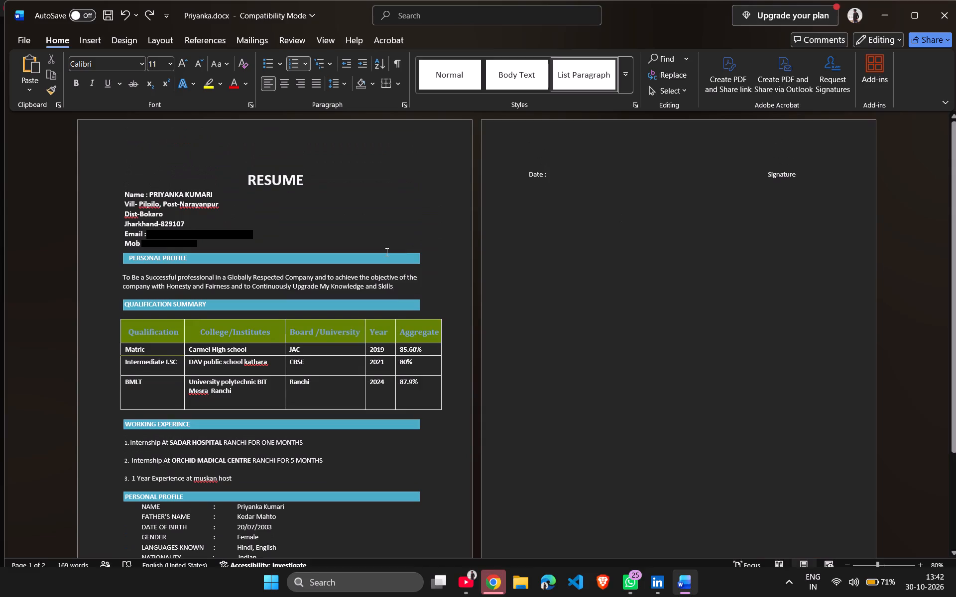
scroll(510, 248, down, 2)
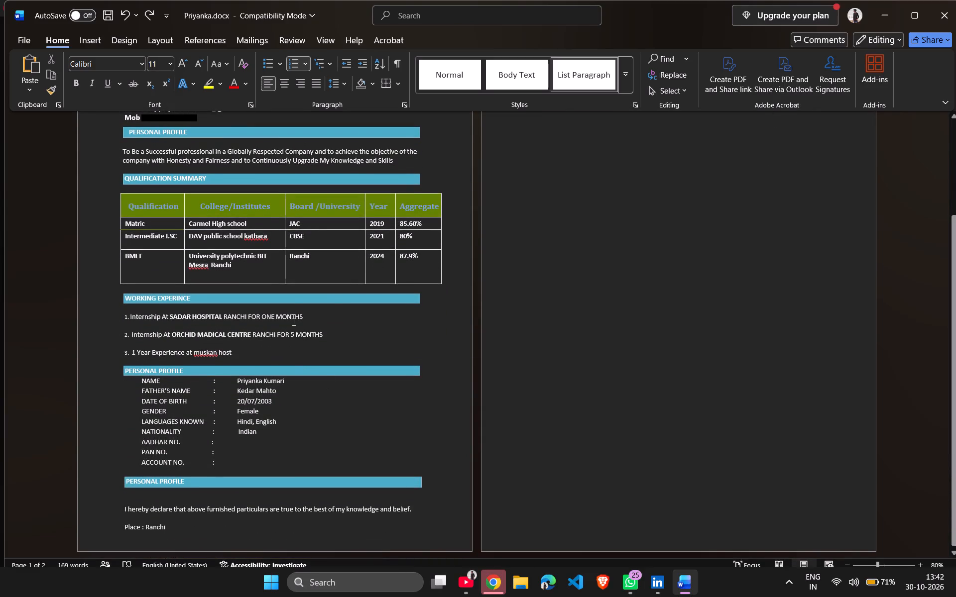
Replace the text after "1 Year Experience at" in the third working experience item with "MUSKAN HOSPITAL AND REASEARCH CENTER BOKARO".
key(BackSpace)
key(BackSpace)
key(BackSpace)
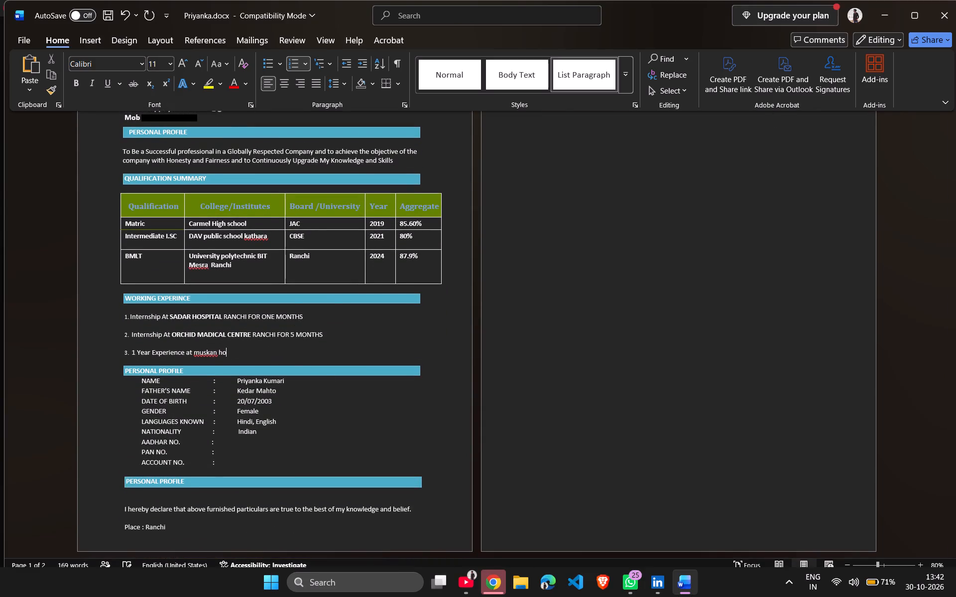
key(BackSpace)
key(BackSpace)
key(BackSpace)
key(BackSpace)
key(BackSpace)
key(BackSpace)
key(BackSpace)
key(BackSpace)
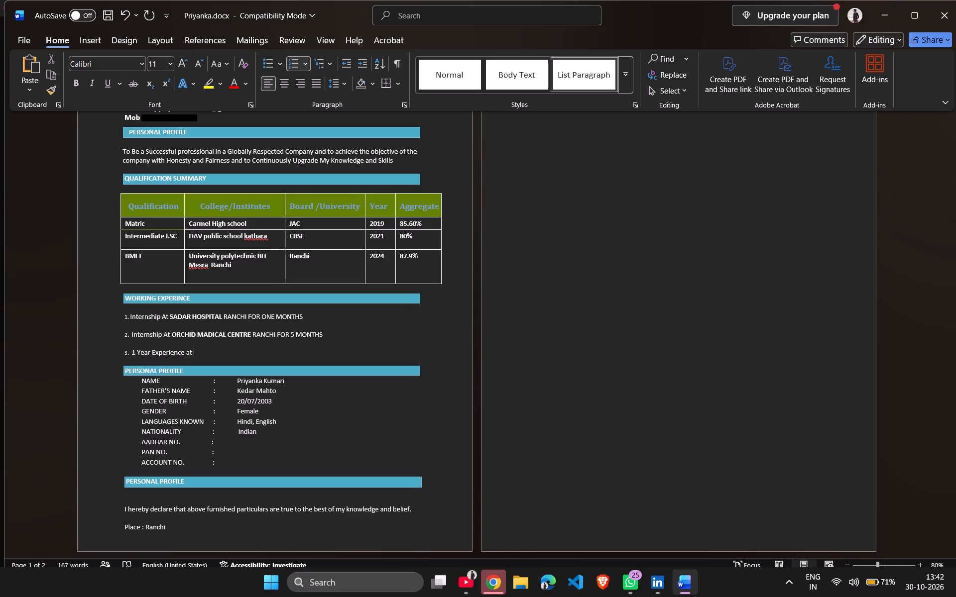
text(Mu)
key(BackSpace)
key(BackSpace)
text(MUSKAN)
key(space)
text(HOSP)
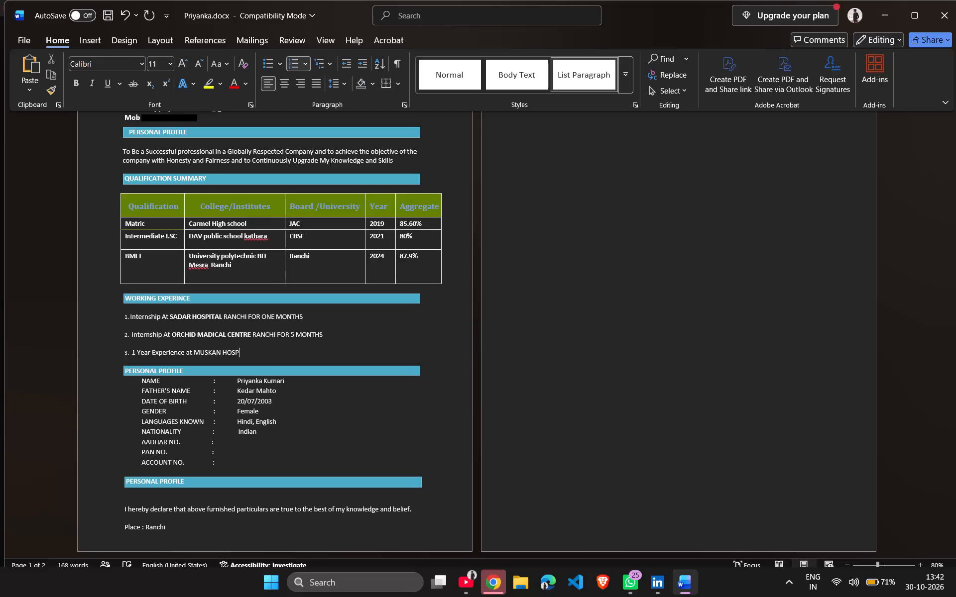
key(i)
text(TAL AND)
key(space)
text(REAS)
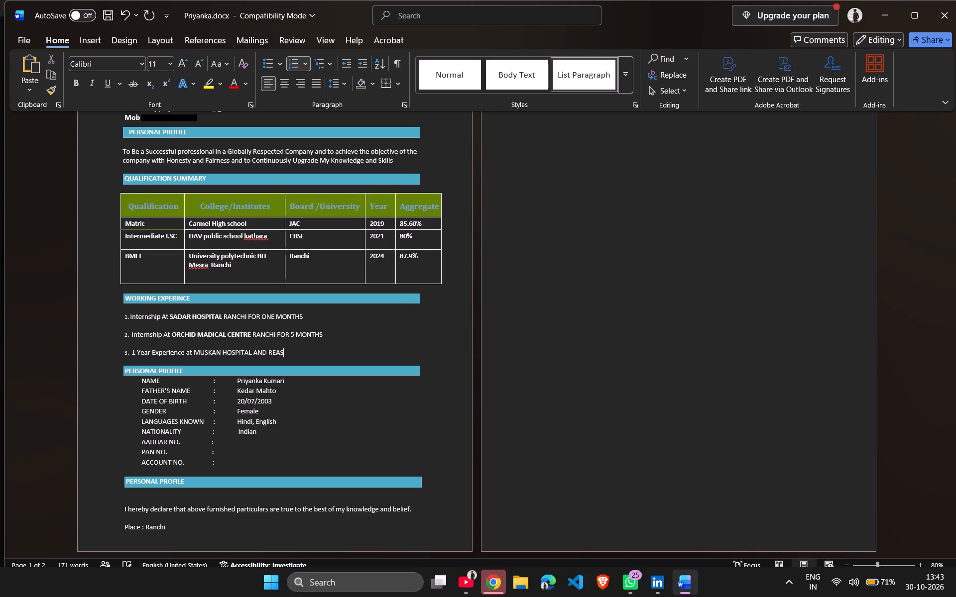
key(a)
key(BackSpace)
text(EARCH)
key(space)
text(CEN)
text(TER)
key(space)
text(BOKARO)
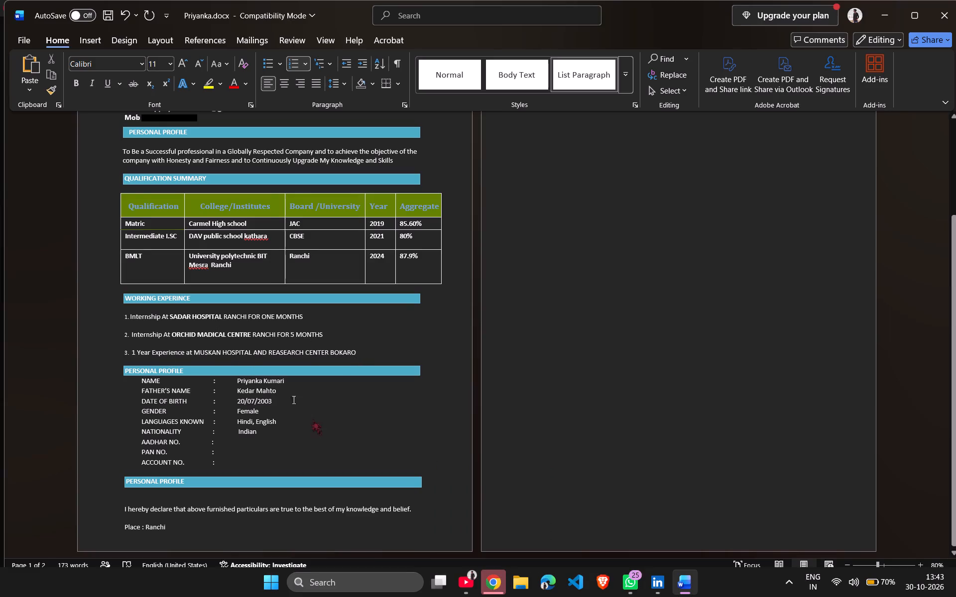
Search the web in Microsoft Edge for "MUSKAN HOSPITAL AND RESEACH CENTER" to check the hospital's name, and return to the resume.
click(553, 584)
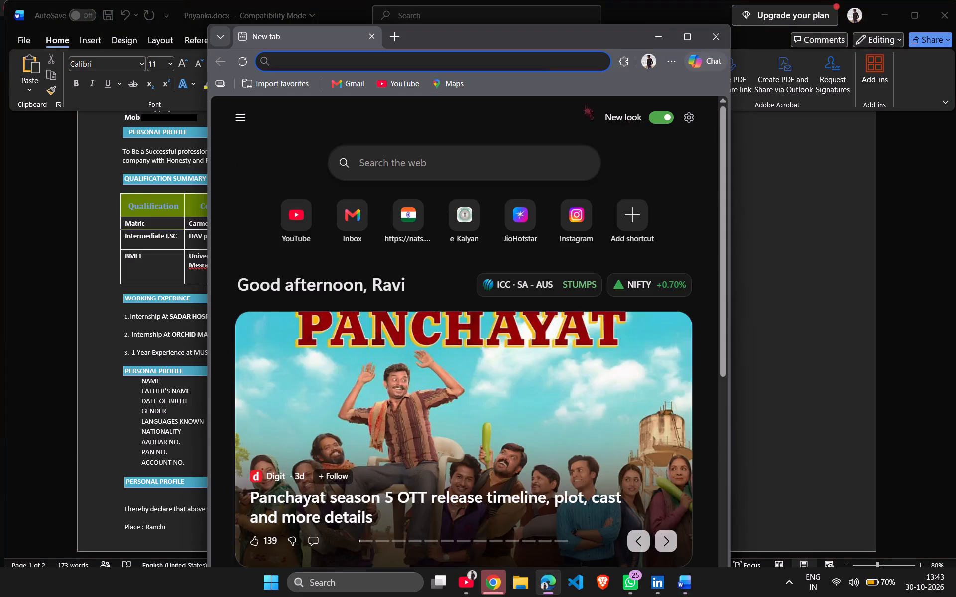
click(518, 65)
text(MUSKAN)
key(space)
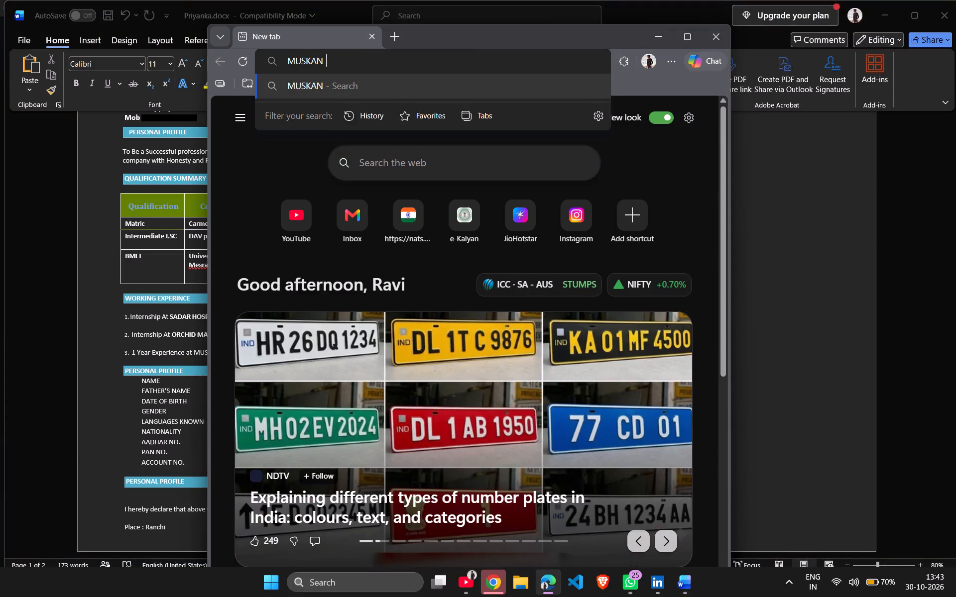
text(HOSPITAL)
key(space)
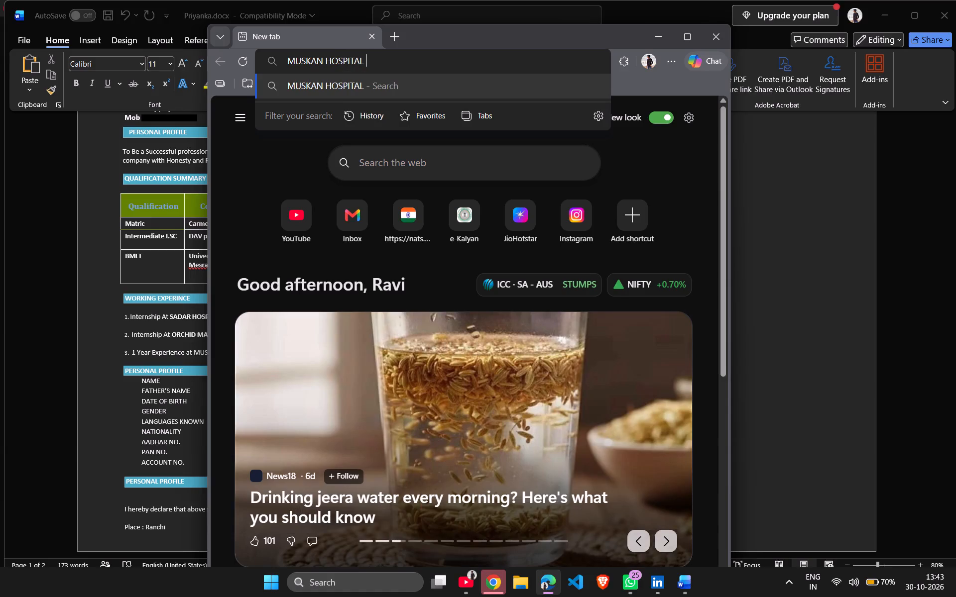
text(AND RES)
text(EA)
text(CH)
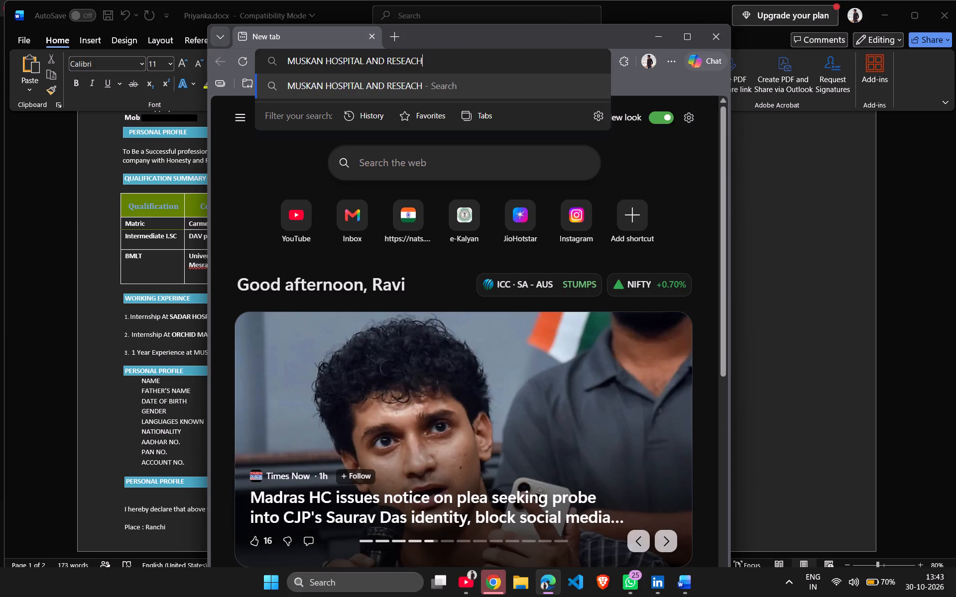
key(space)
key(c)
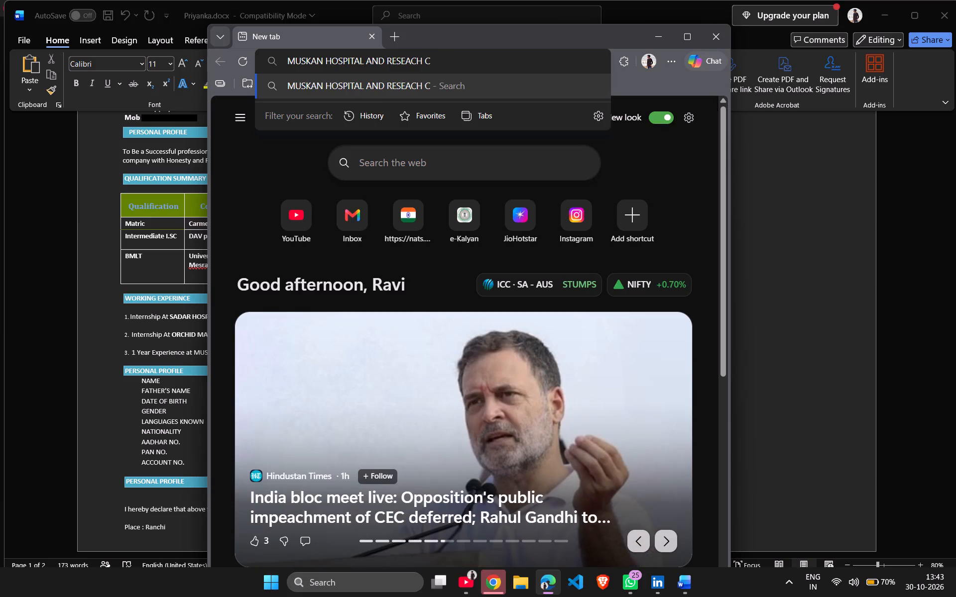
text(ENTER)
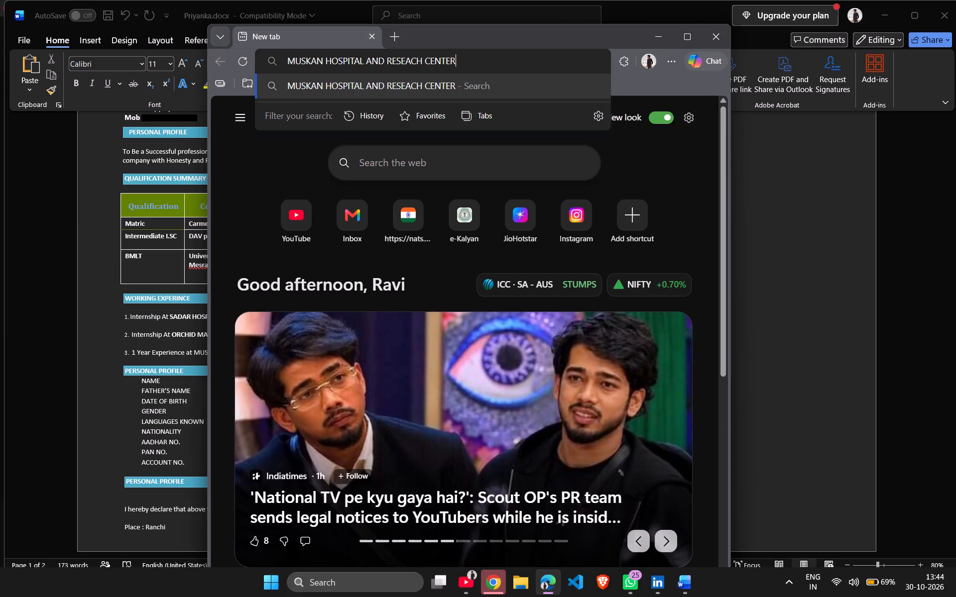
key(Return)
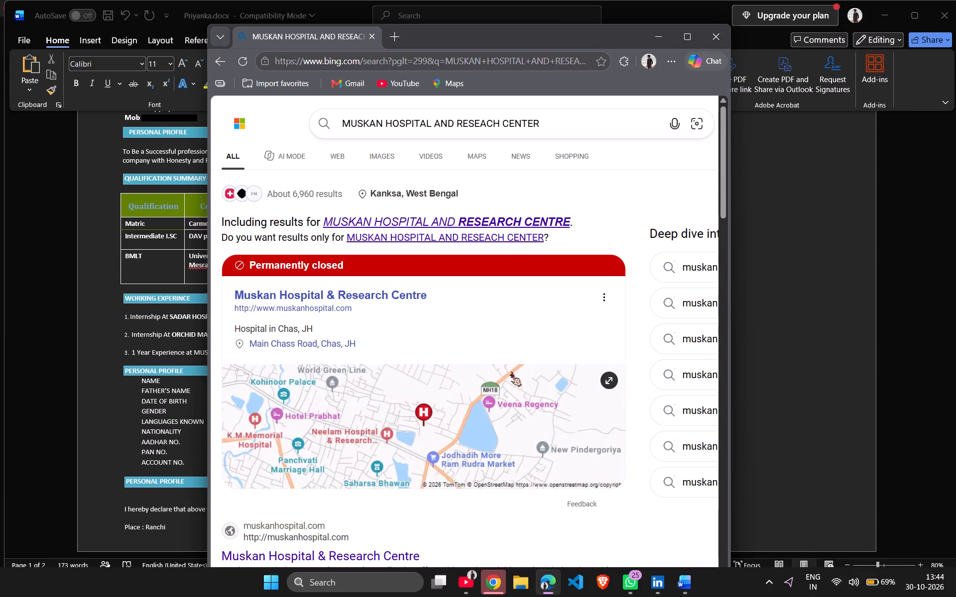
click(662, 38)
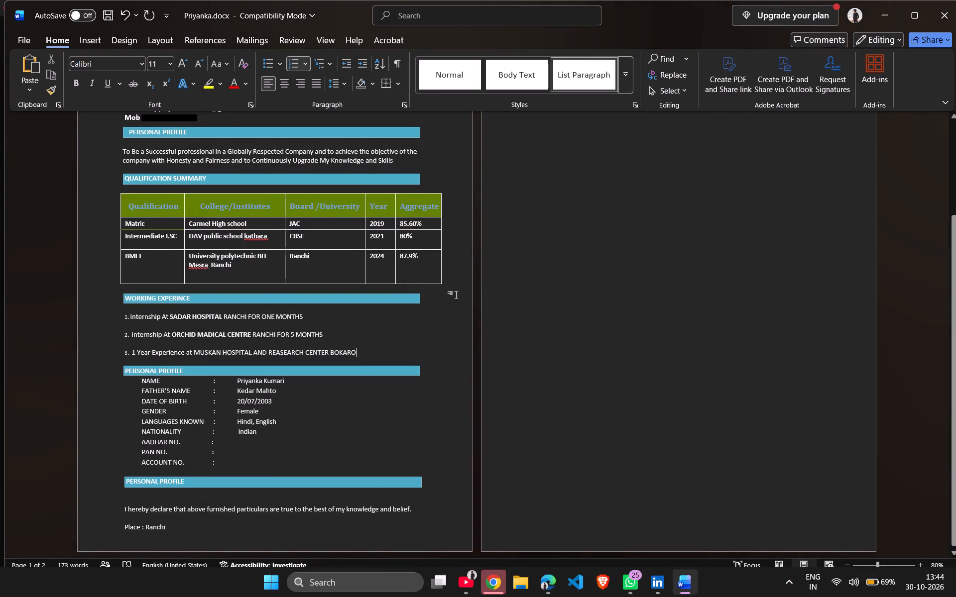
Delete the AADHAR NO., PAN NO. and ACCOUNT NO. lines from the personal profile details.
scroll(442, 308, up, 1)
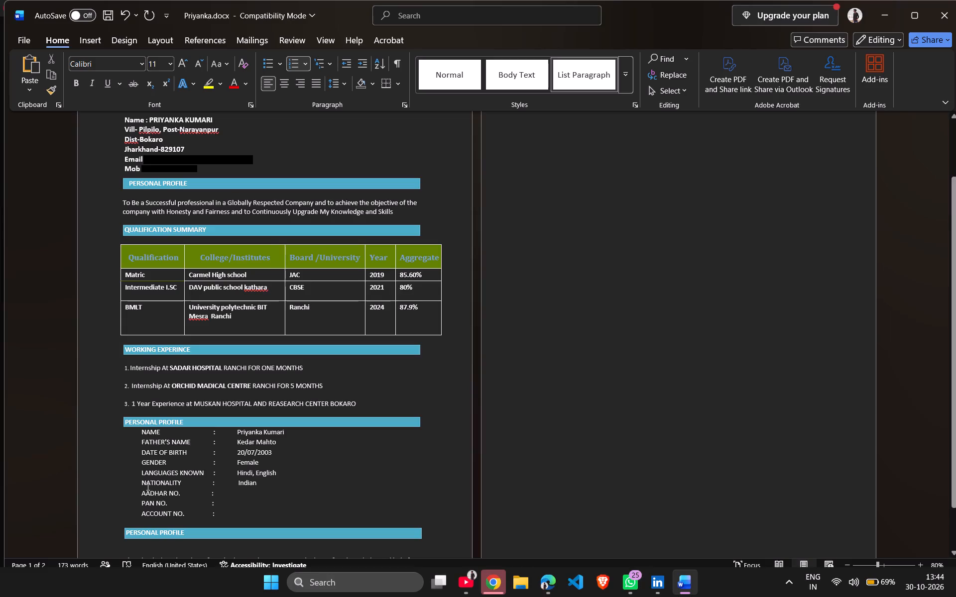
drag(140, 492, 245, 523)
drag(245, 523, 226, 504)
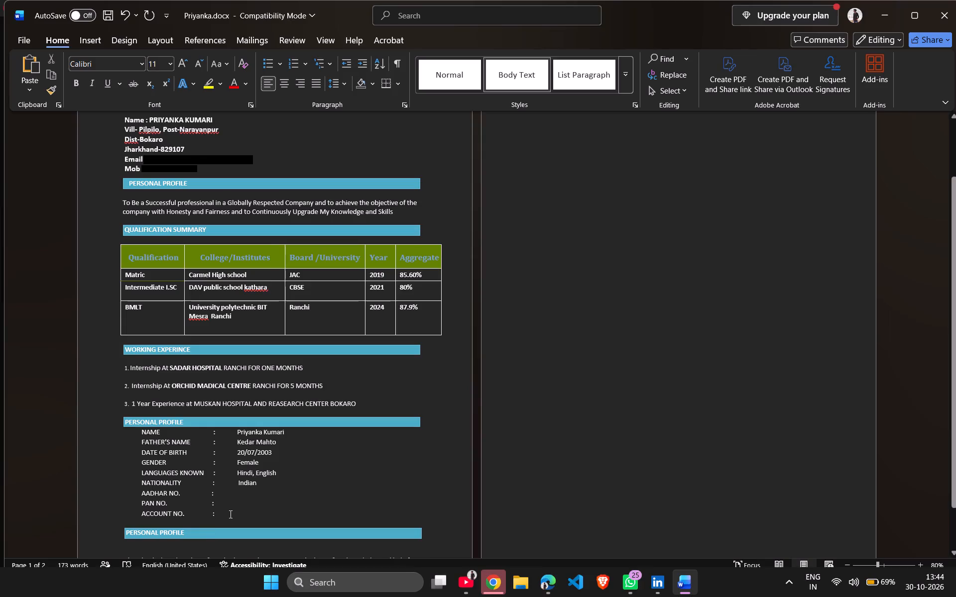
drag(226, 515, 148, 489)
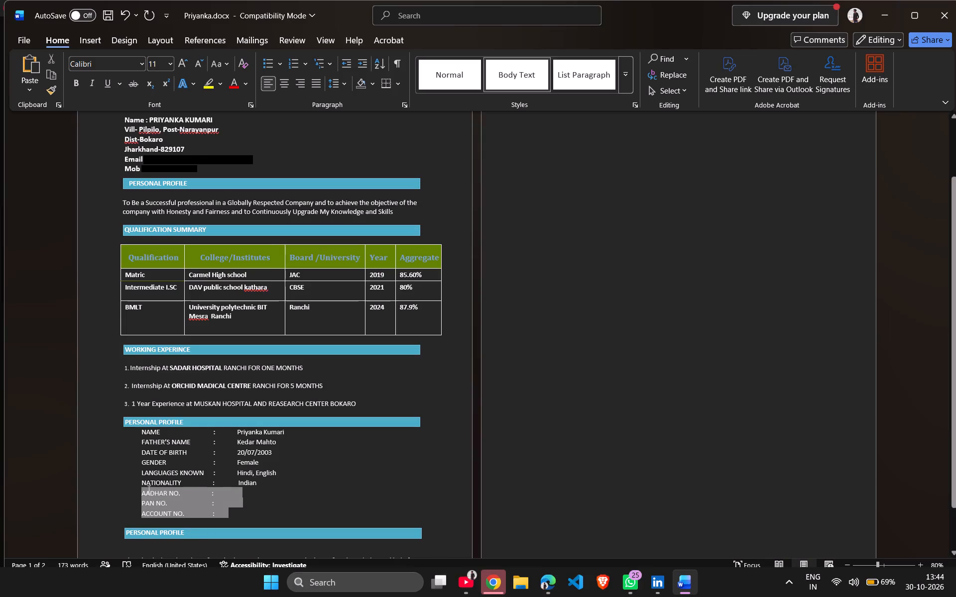
drag(148, 489, 140, 490)
drag(140, 490, 137, 488)
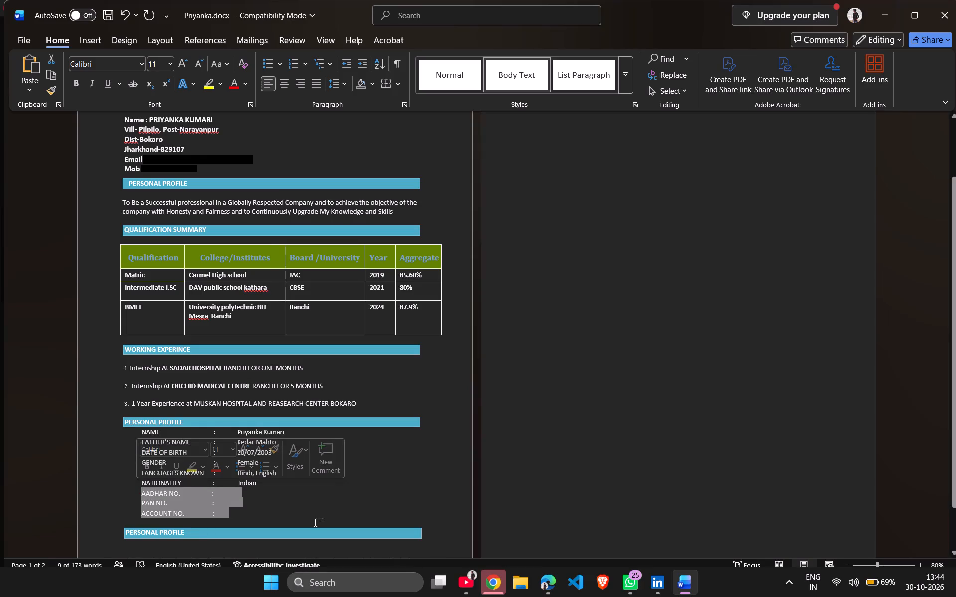
key(BackSpace)
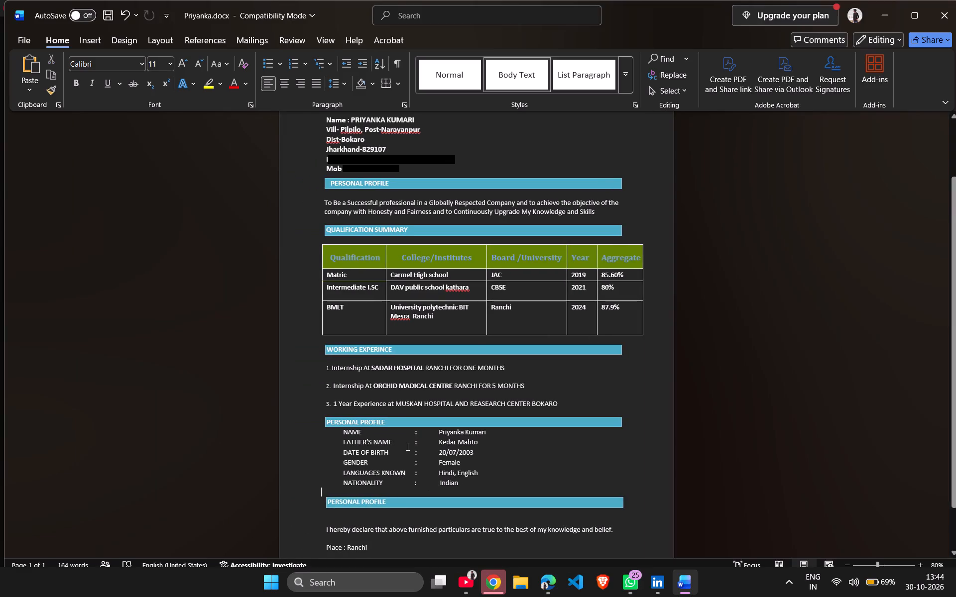
Delete the NATIONALITY line from the personal profile details, leaving LANGUAGES KNOWN as the last entry.
scroll(407, 446, down, 1)
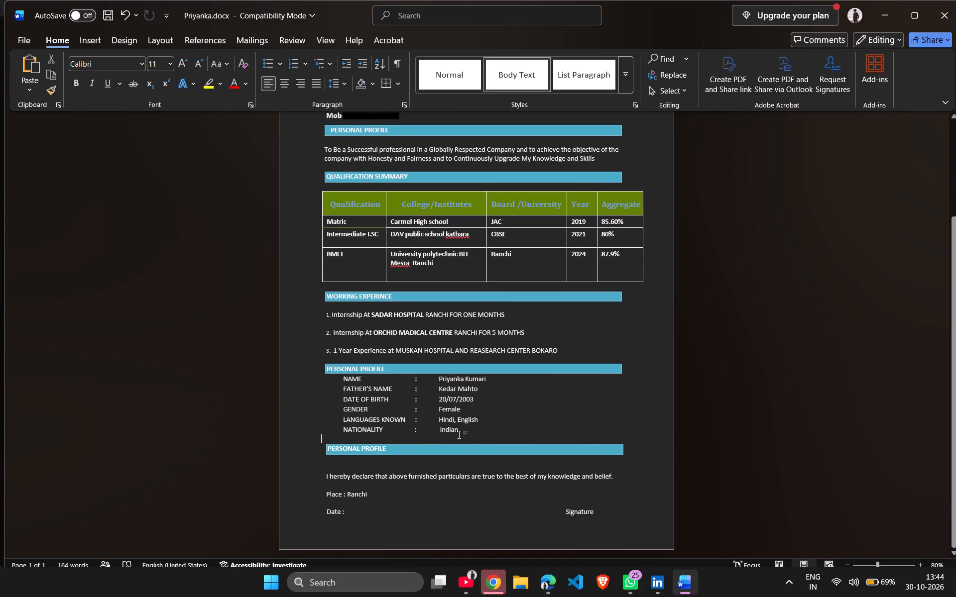
click(468, 428)
key(BackSpace)
key(BackSpace)
key(BackSpace)
key(BackSpace)
key(BackSpace)
key(BackSpace)
key(BackSpace)
key(BackSpace)
key(BackSpace)
key(BackSpace)
key(BackSpace)
key(BackSpace)
key(BackSpace)
key(BackSpace)
key(BackSpace)
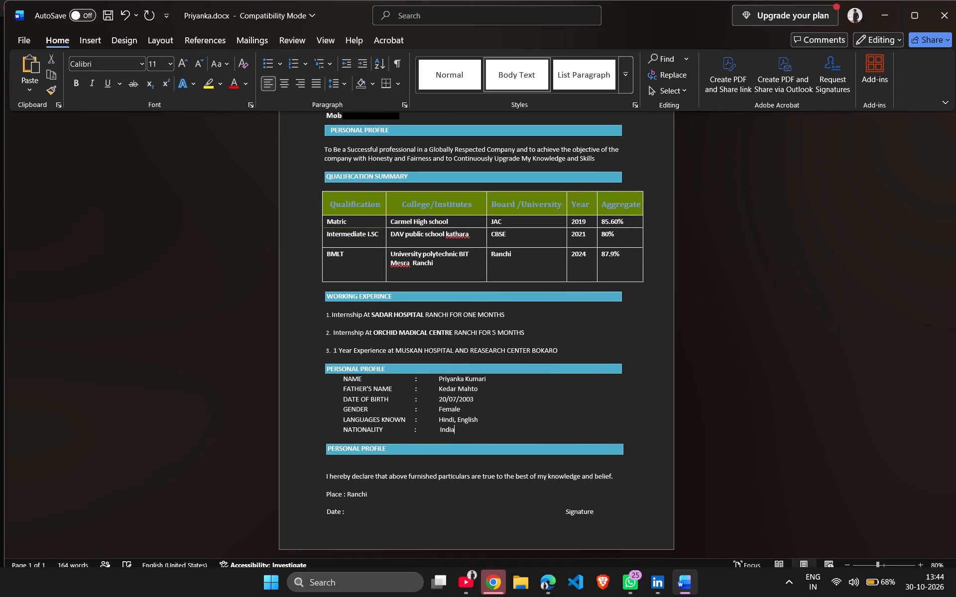
key(BackSpace)
key(BackSpace)
key(BackSpace)
key(BackSpace)
key(BackSpace)
key(BackSpace)
key(BackSpace)
key(BackSpace)
key(BackSpace)
key(BackSpace)
key(BackSpace)
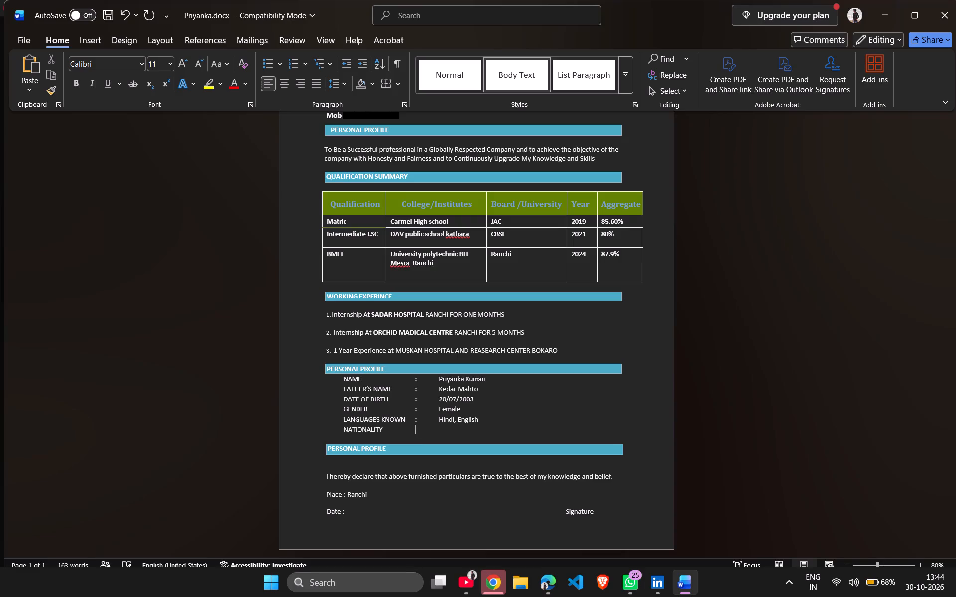
key(BackSpace)
key(BackSpace)
key(BackSpace)
key(BackSpace)
key(BackSpace)
key(BackSpace)
key(BackSpace)
key(BackSpace)
key(BackSpace)
key(BackSpace)
key(BackSpace)
key(BackSpace)
key(BackSpace)
key(BackSpace)
key(BackSpace)
key(BackSpace)
key(BackSpace)
key(BackSpace)
key(BackSpace)
key(BackSpace)
key(BackSpace)
key(BackSpace)
key(BackSpace)
key(BackSpace)
key(BackSpace)
key(BackSpace)
key(BackSpace)
key(BackSpace)
key(BackSpace)
key(BackSpace)
key(BackSpace)
key(BackSpace)
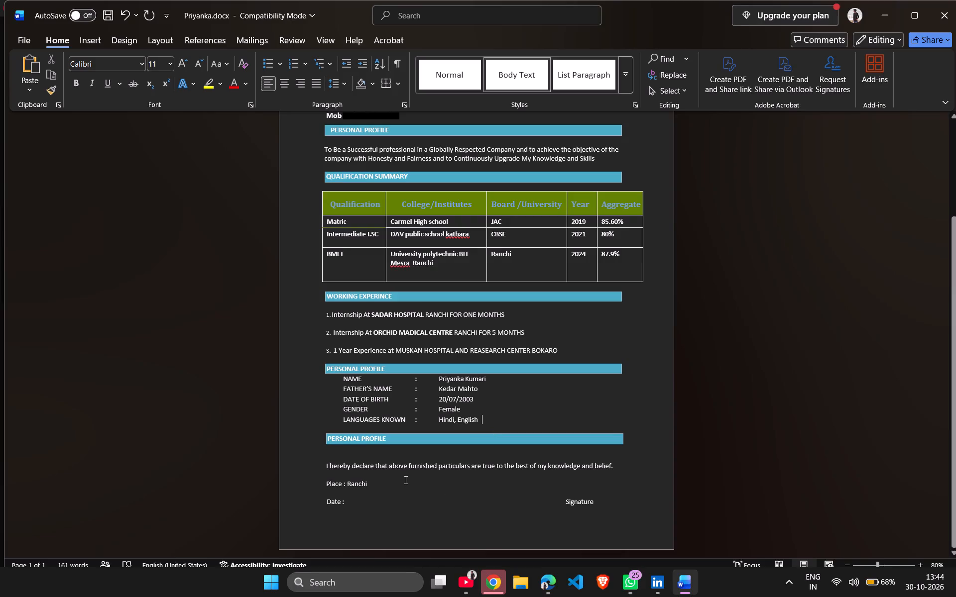
Change the place in the declaration at the end of the resume to "Bokaro".
click(384, 483)
scroll(426, 387, up, 1)
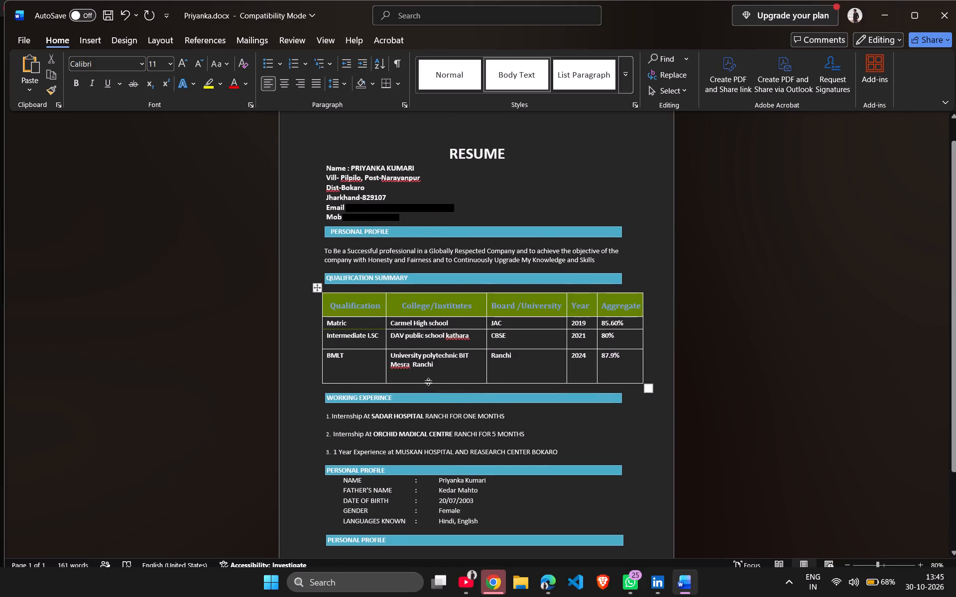
scroll(426, 372, down, 1)
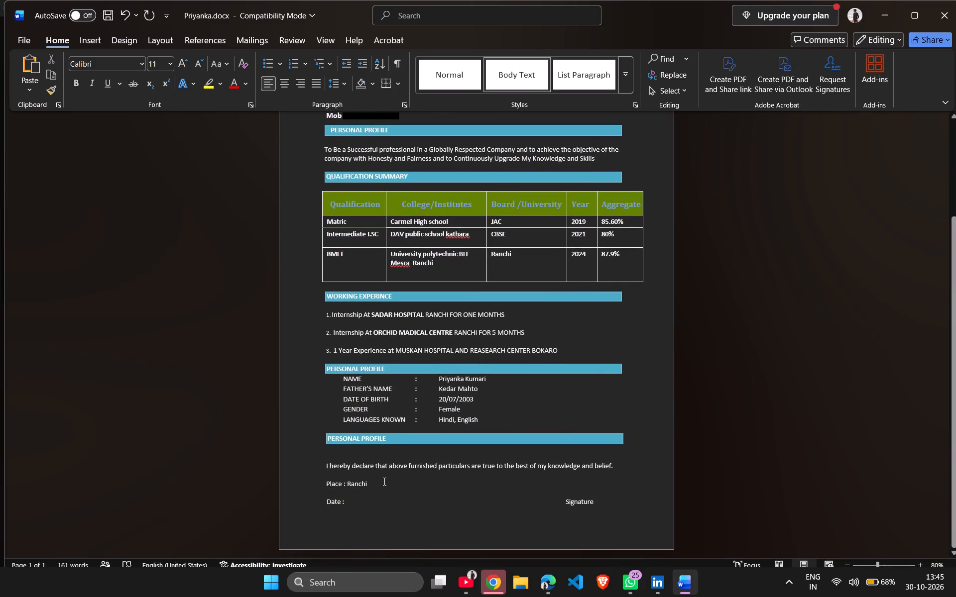
click(383, 481)
key(BackSpace)
key(BackSpace)
key(BackSpace)
key(BackSpace)
key(BackSpace)
key(BackSpace)
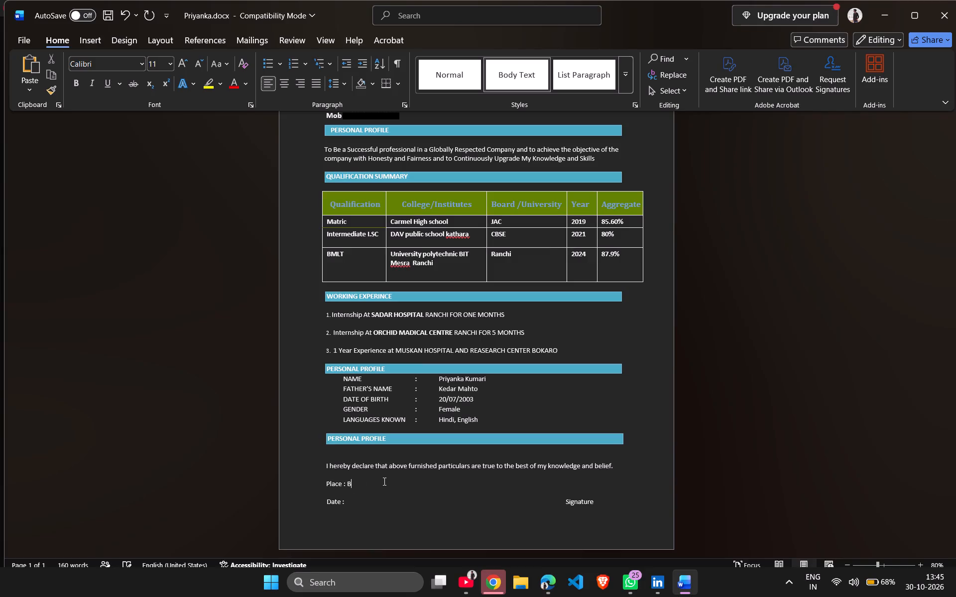
text(okaro)
Move the QUALIFICATION SUMMARY heading bar slightly up, directly beneath the objective paragraph.
scroll(407, 444, up, 1)
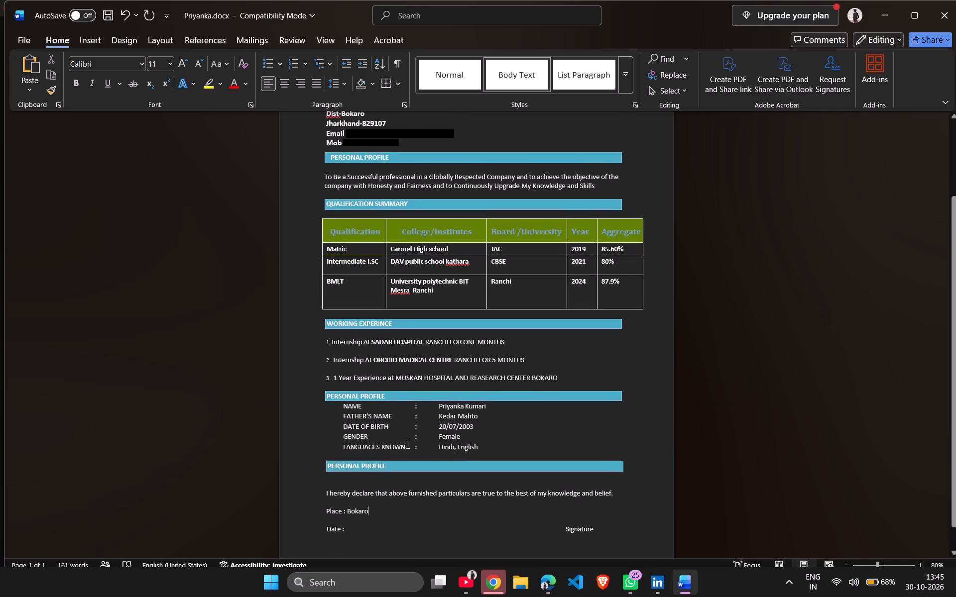
scroll(407, 444, up, 1)
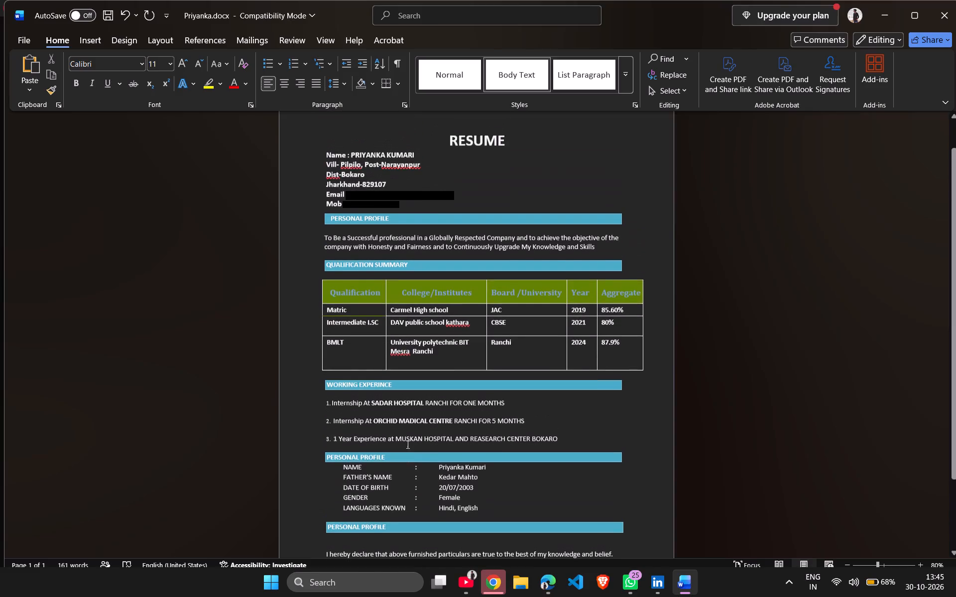
scroll(407, 444, up, 1)
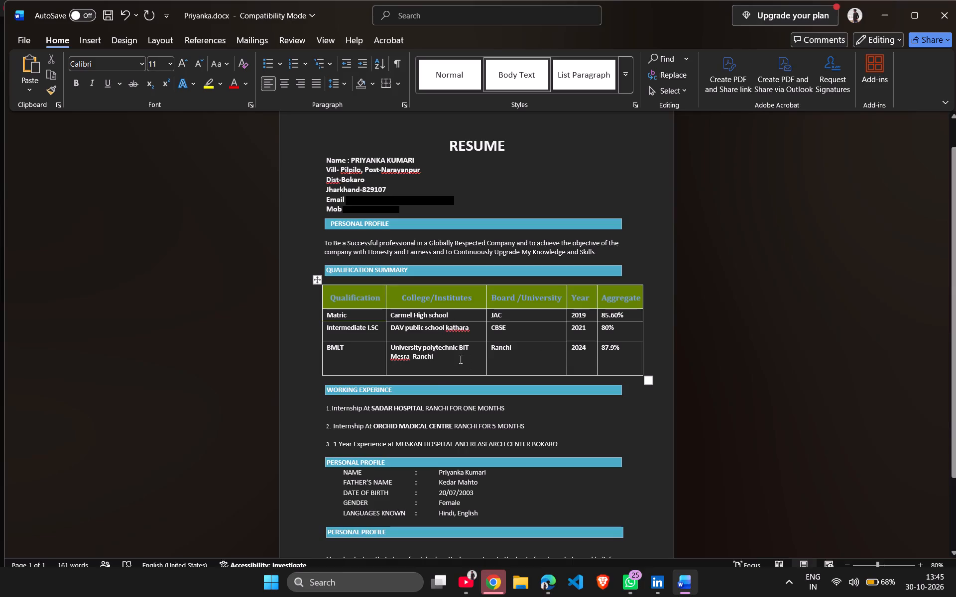
scroll(427, 448, down, 3)
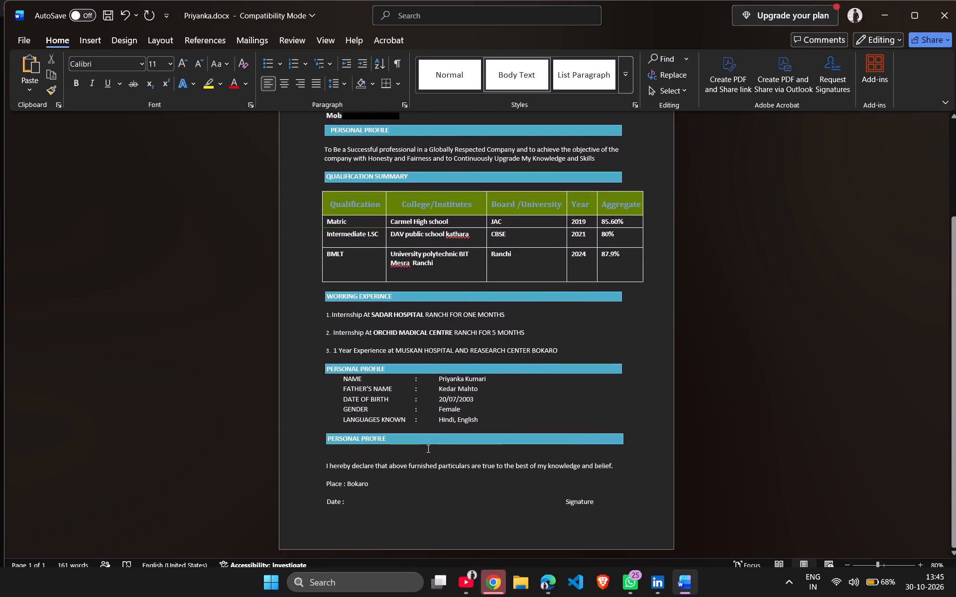
scroll(428, 372, up, 1)
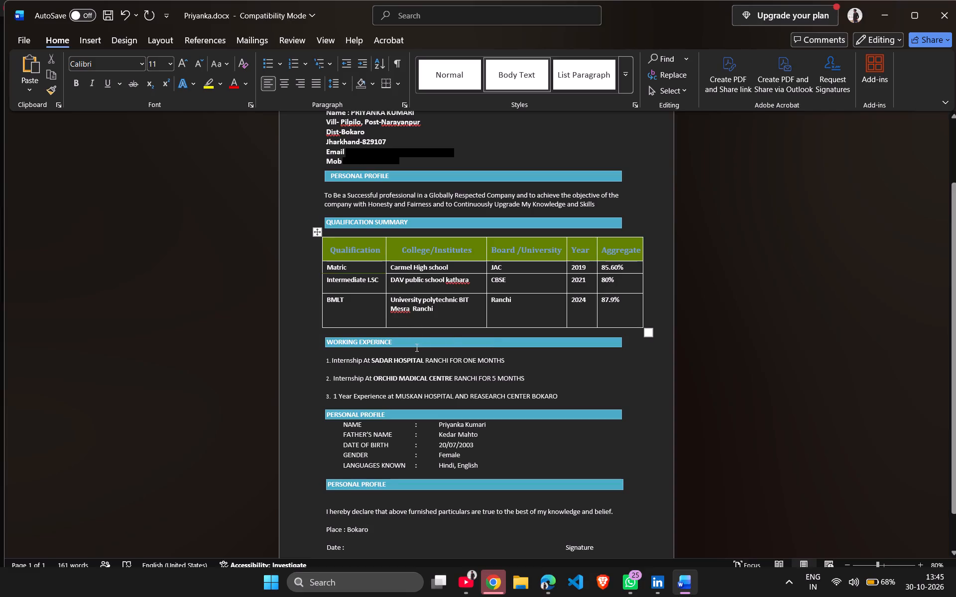
scroll(451, 403, up, 1)
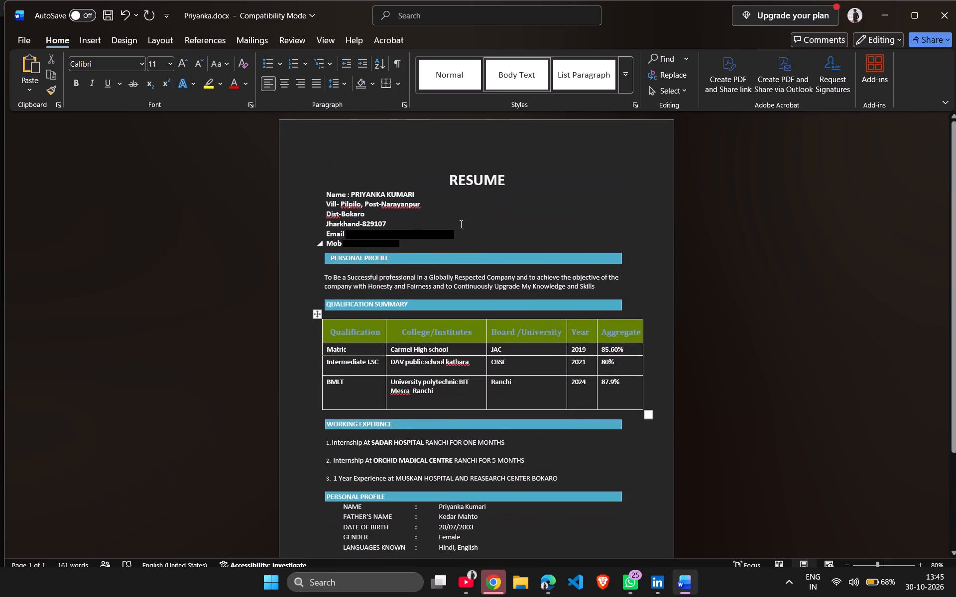
click(459, 183)
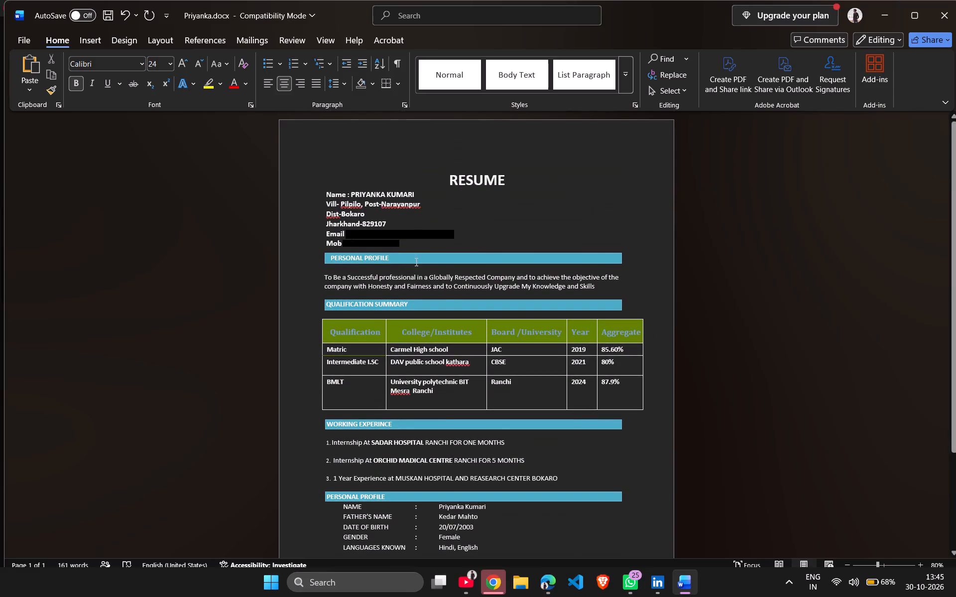
click(472, 299)
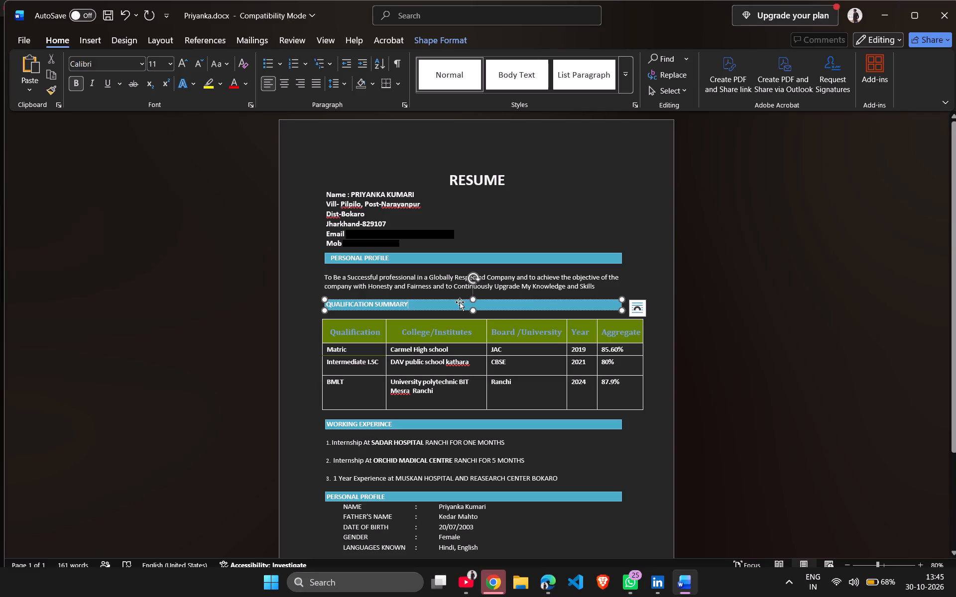
drag(461, 302, 461, 297)
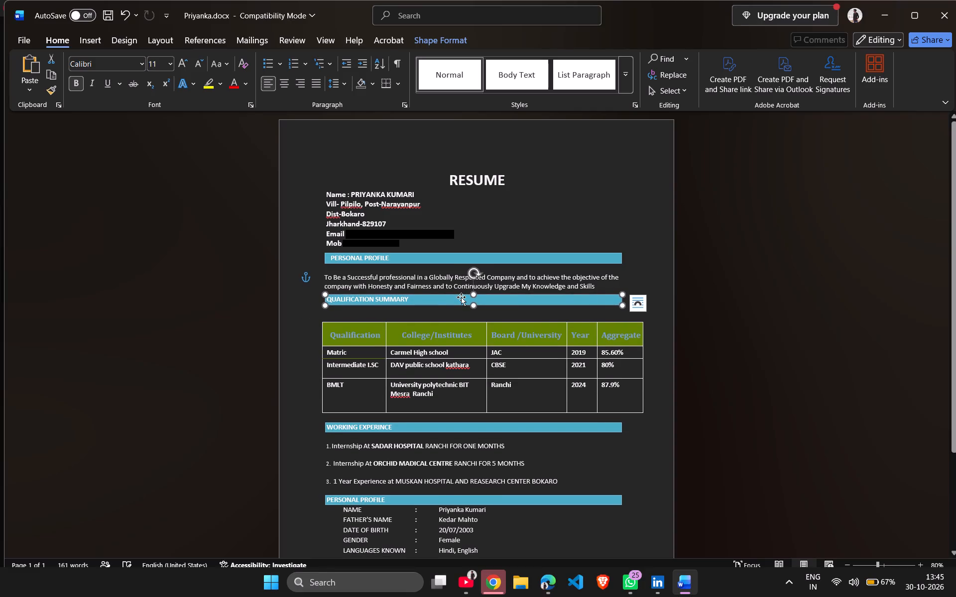
Resize the whole qualification table to be slightly wider and taller, extending a little past the heading bars.
click(497, 385)
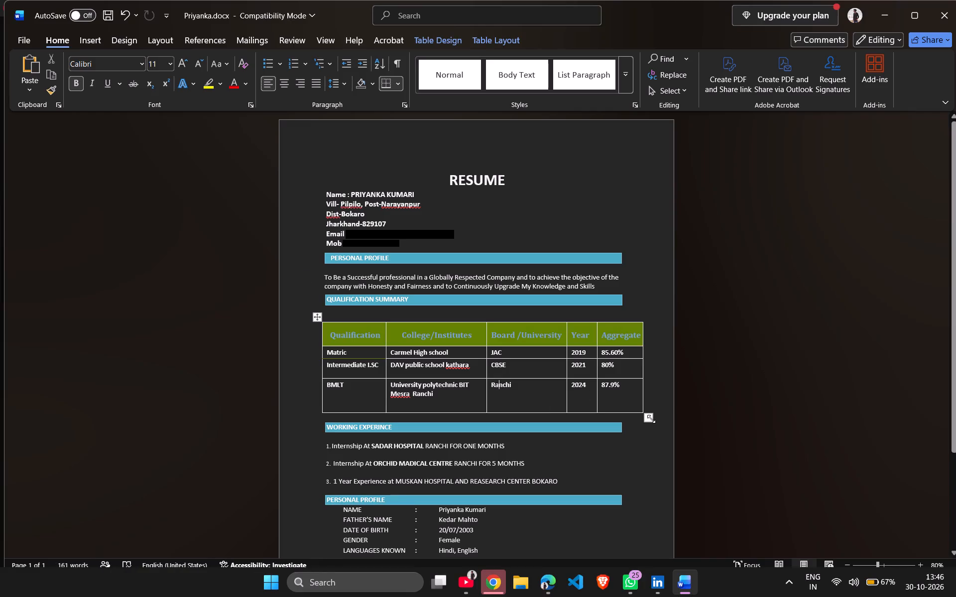
click(651, 419)
drag(651, 419, 663, 436)
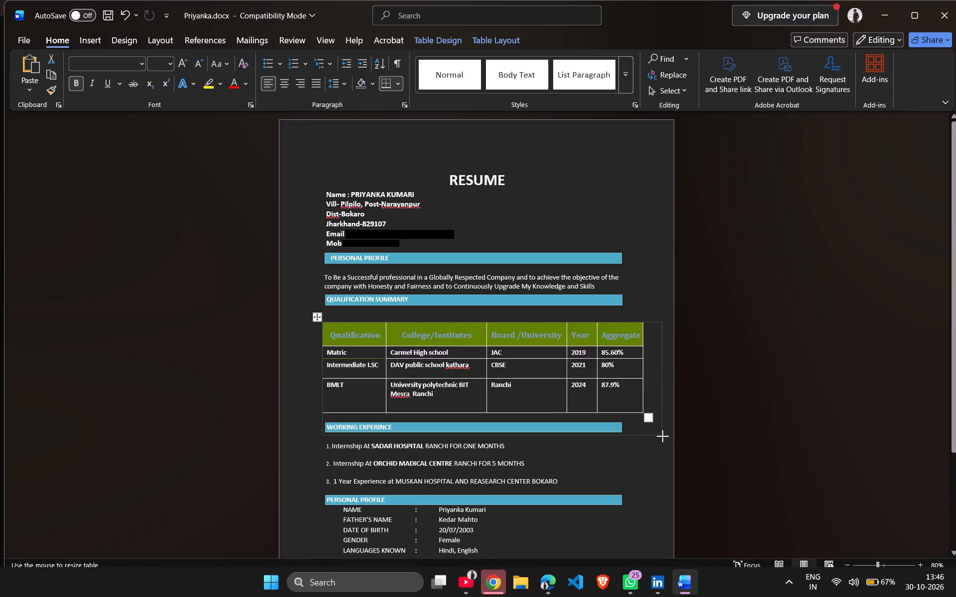
drag(663, 436, 666, 442)
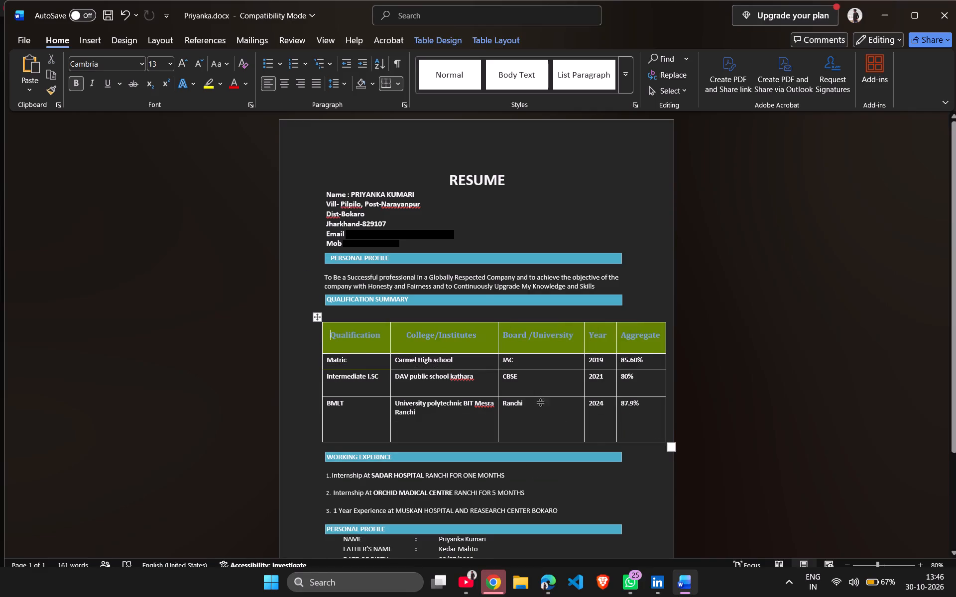
drag(673, 445, 673, 449)
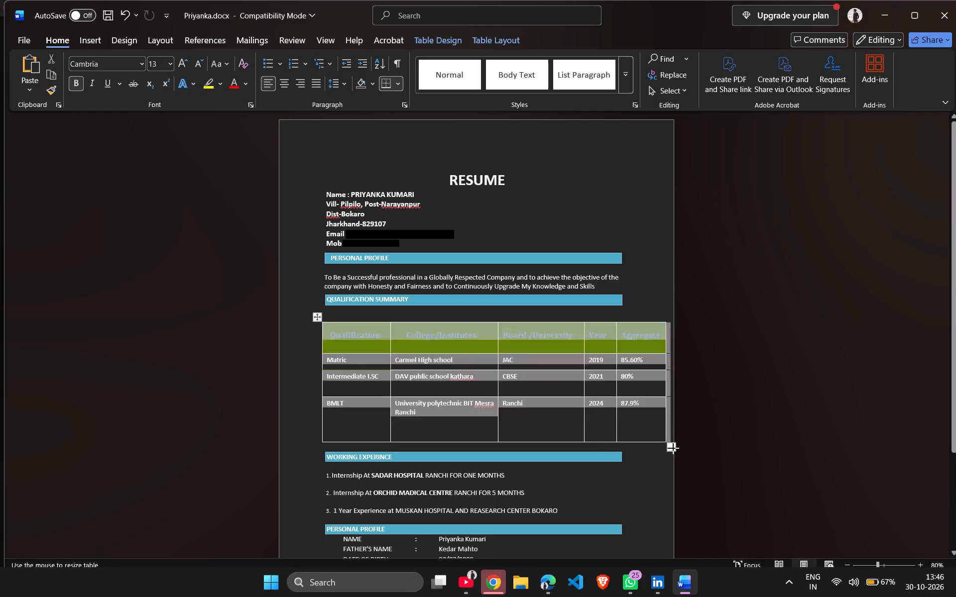
drag(673, 449, 657, 415)
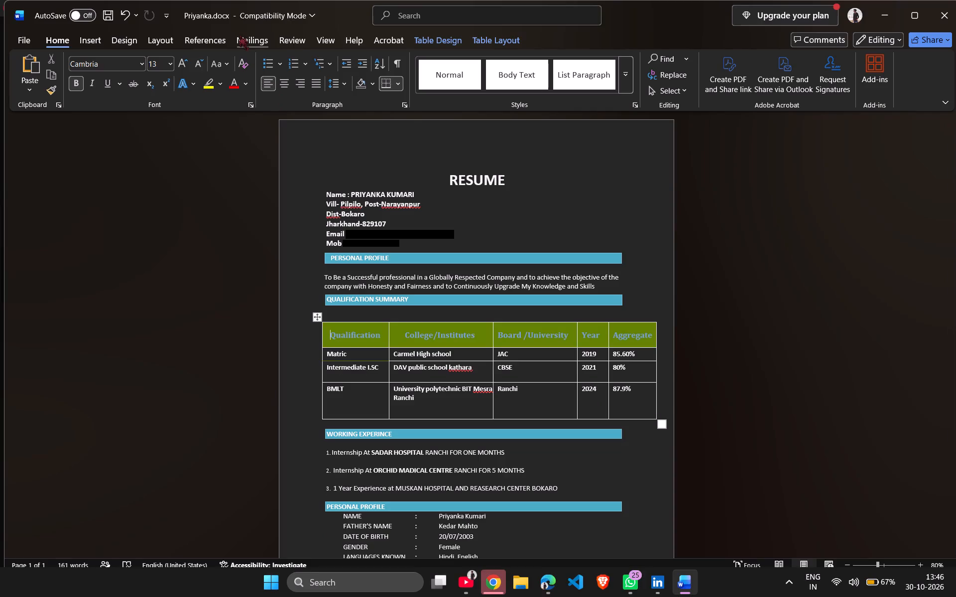
Draw a table cell about 17.7 cm wide and 1.38 cm high around the WORKING EXPERINCE heading, and divide it with a vertical line.
click(398, 82)
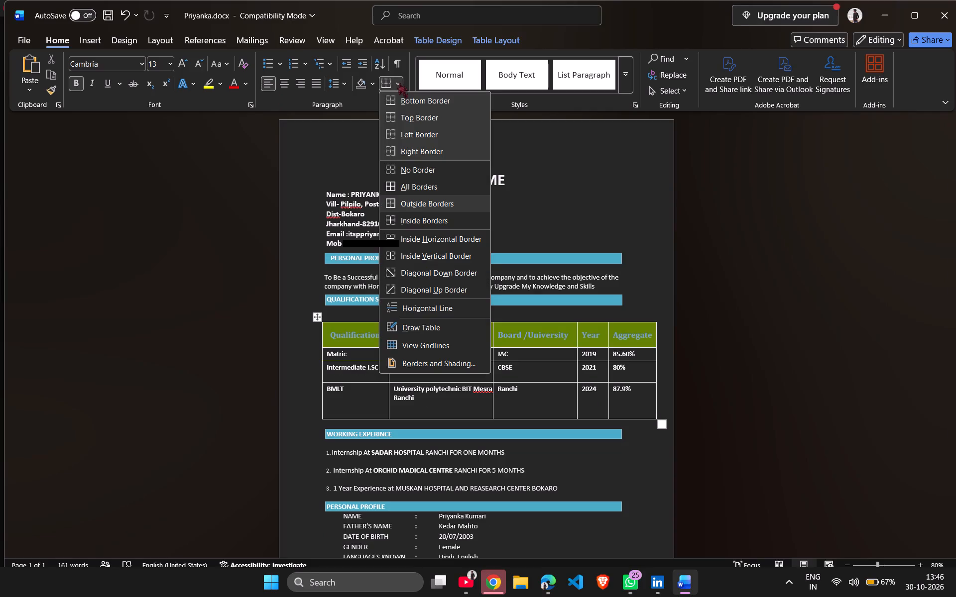
click(409, 324)
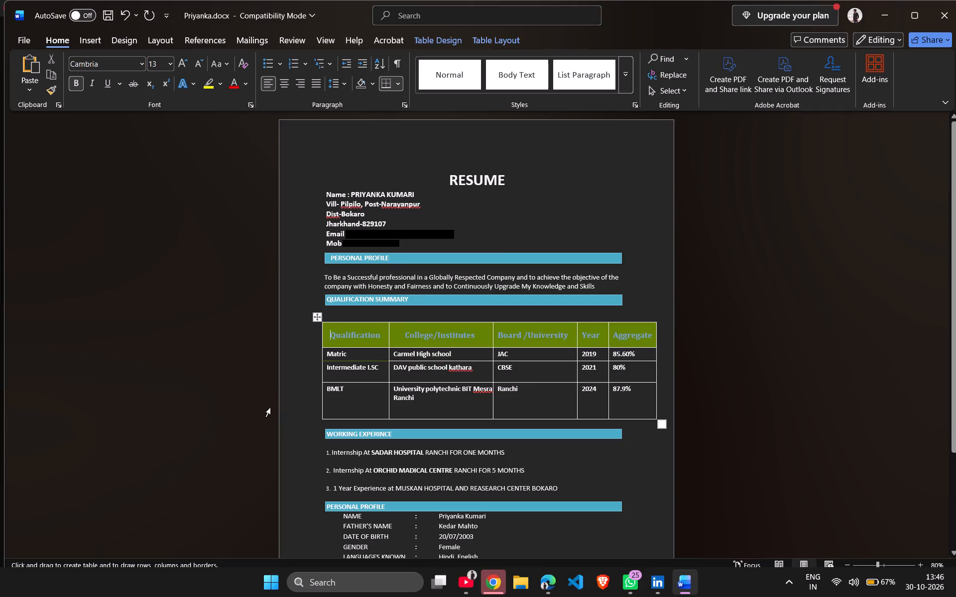
drag(320, 422, 571, 436)
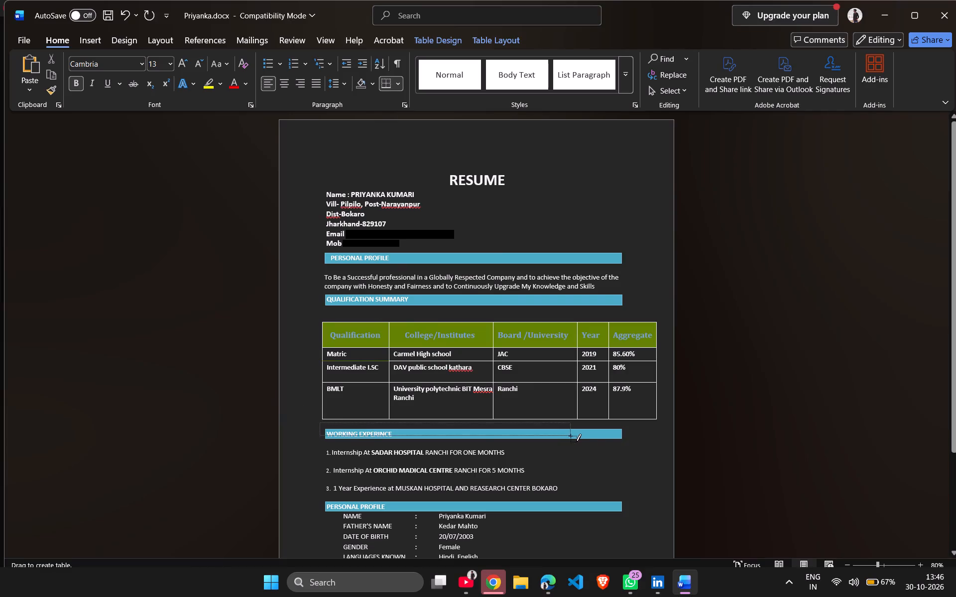
drag(571, 436, 653, 448)
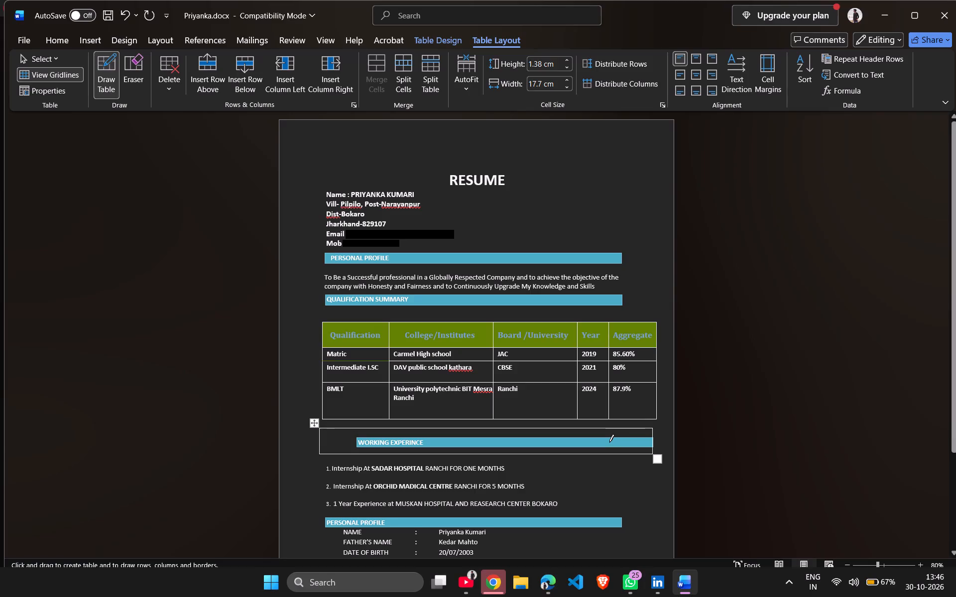
drag(609, 442, 609, 421)
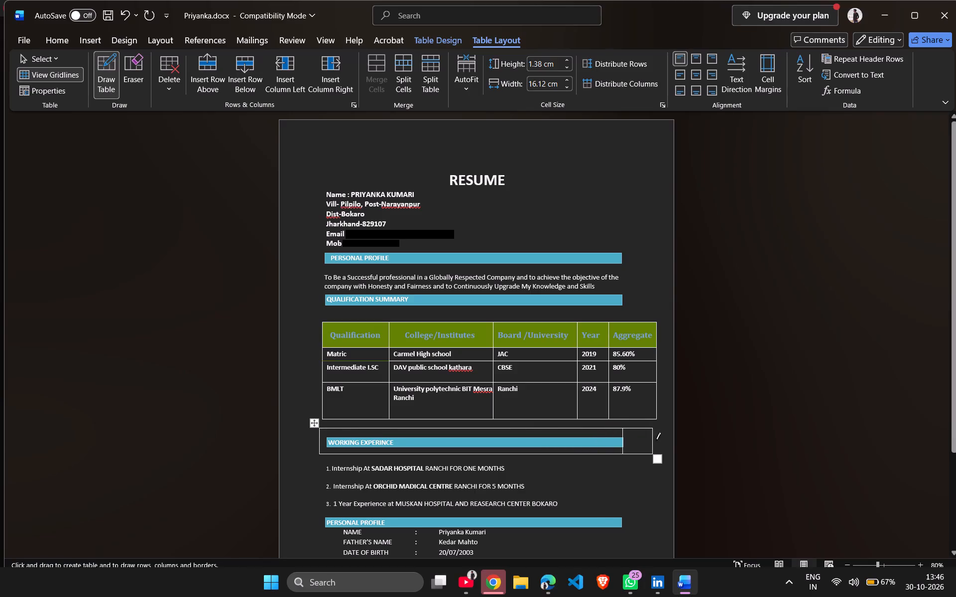
Move the newly drawn table containing the WORKING EXPERINCE heading up against the bottom of the qualification table.
click(312, 423)
drag(312, 423, 323, 414)
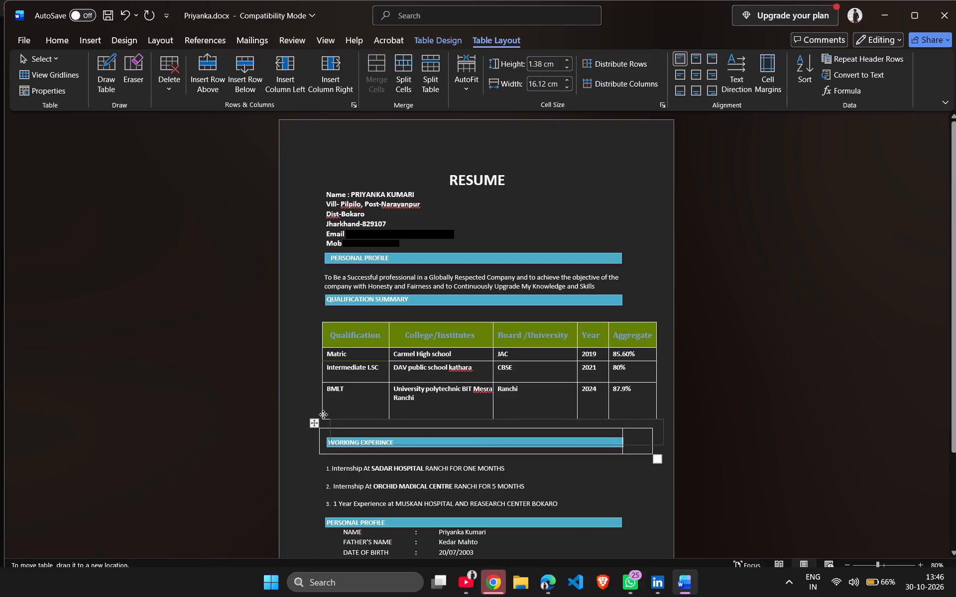
drag(323, 414, 316, 414)
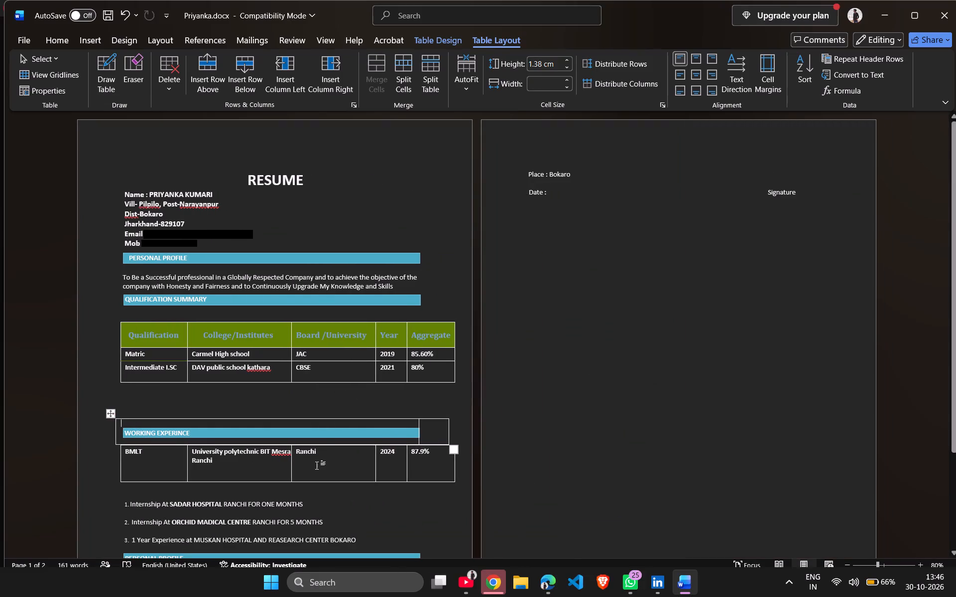
drag(317, 466, 311, 412)
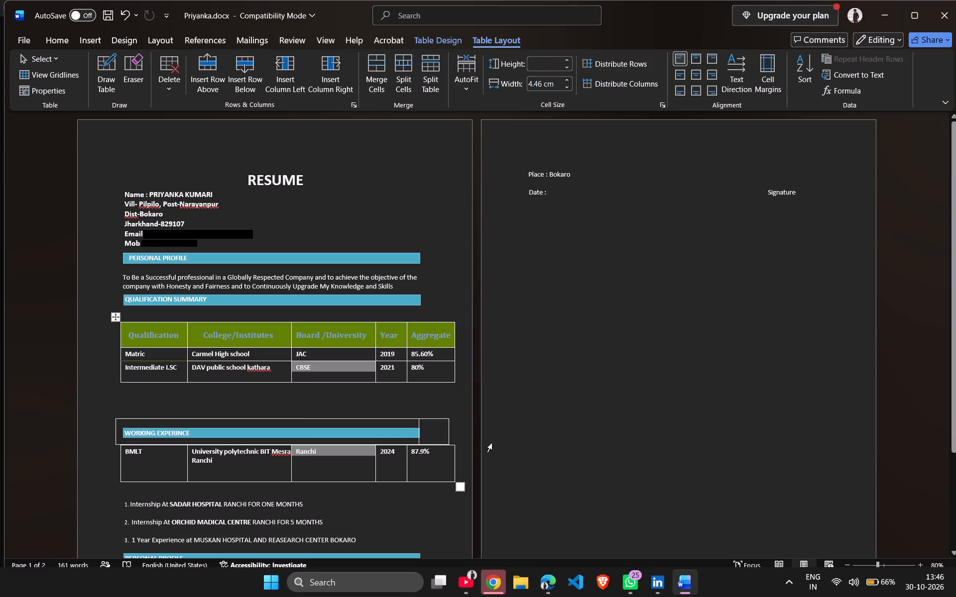
click(495, 442)
click(400, 455)
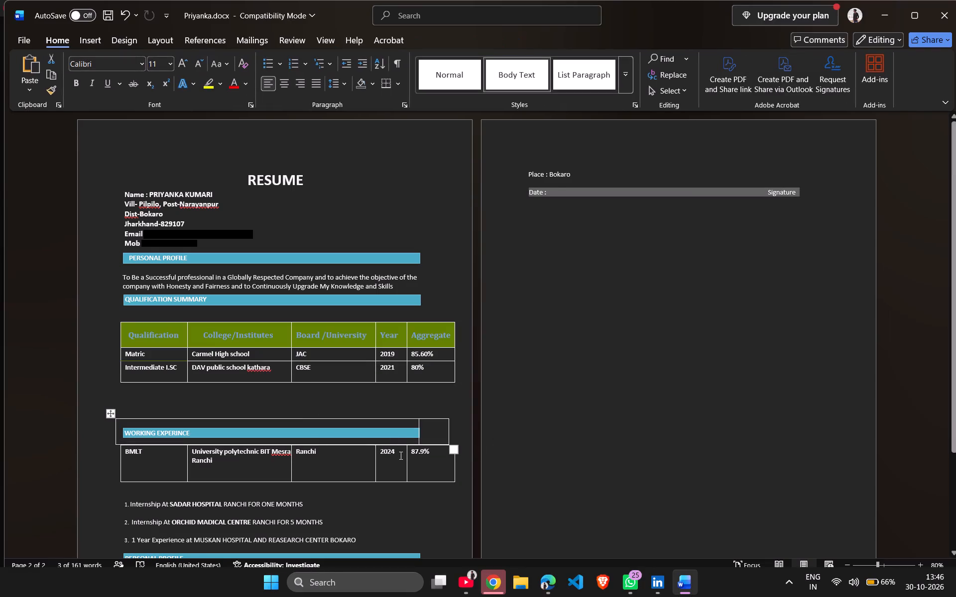
click(455, 469)
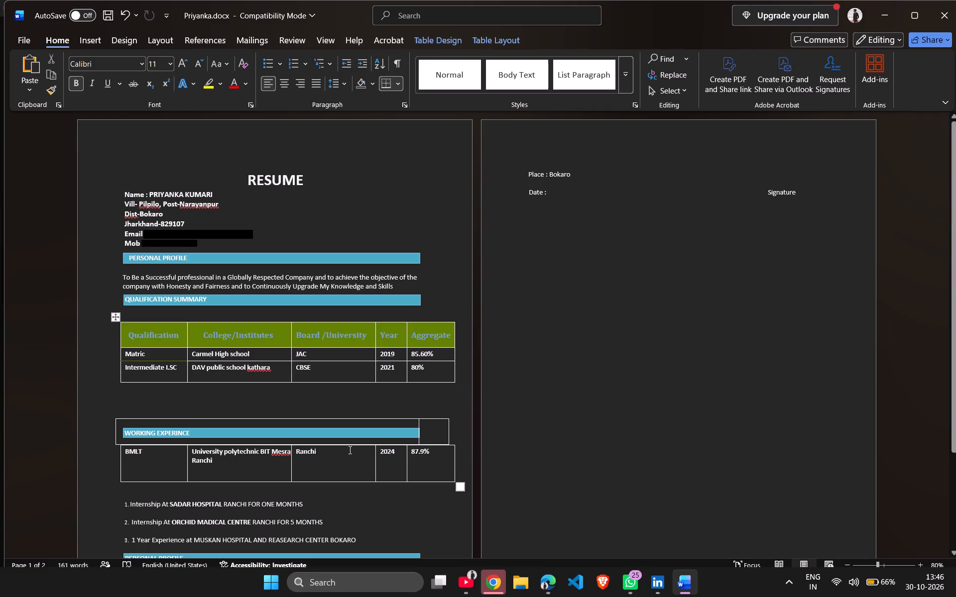
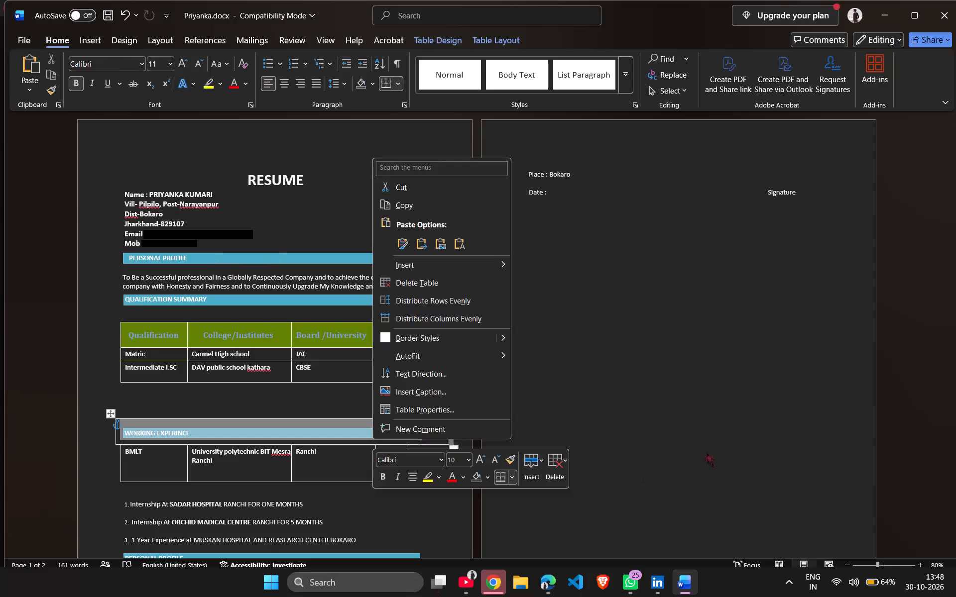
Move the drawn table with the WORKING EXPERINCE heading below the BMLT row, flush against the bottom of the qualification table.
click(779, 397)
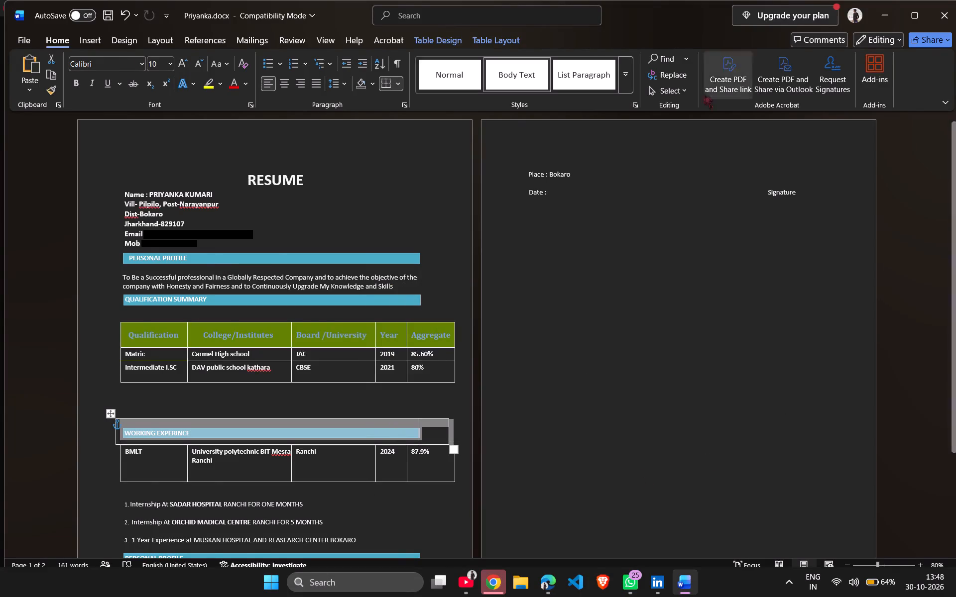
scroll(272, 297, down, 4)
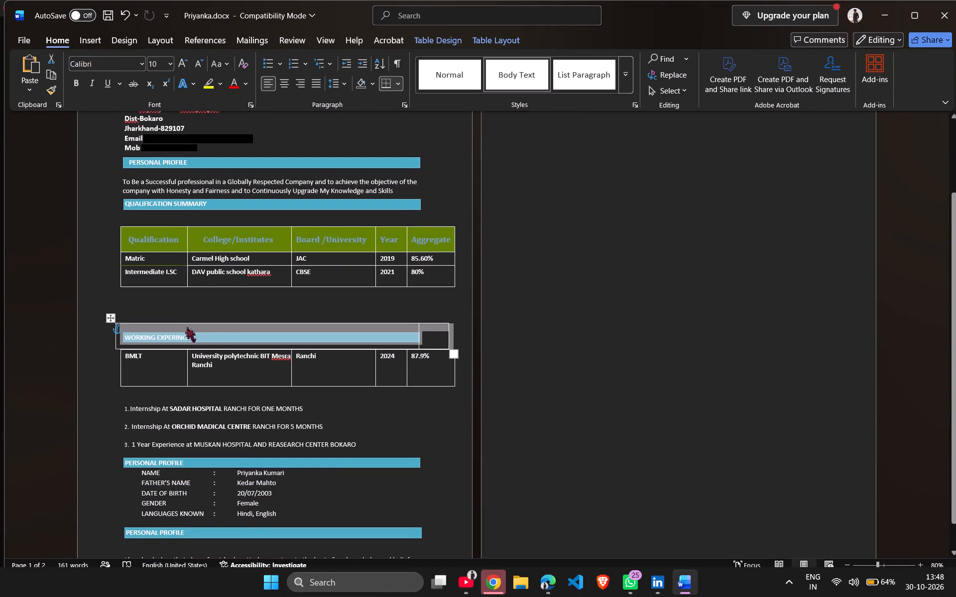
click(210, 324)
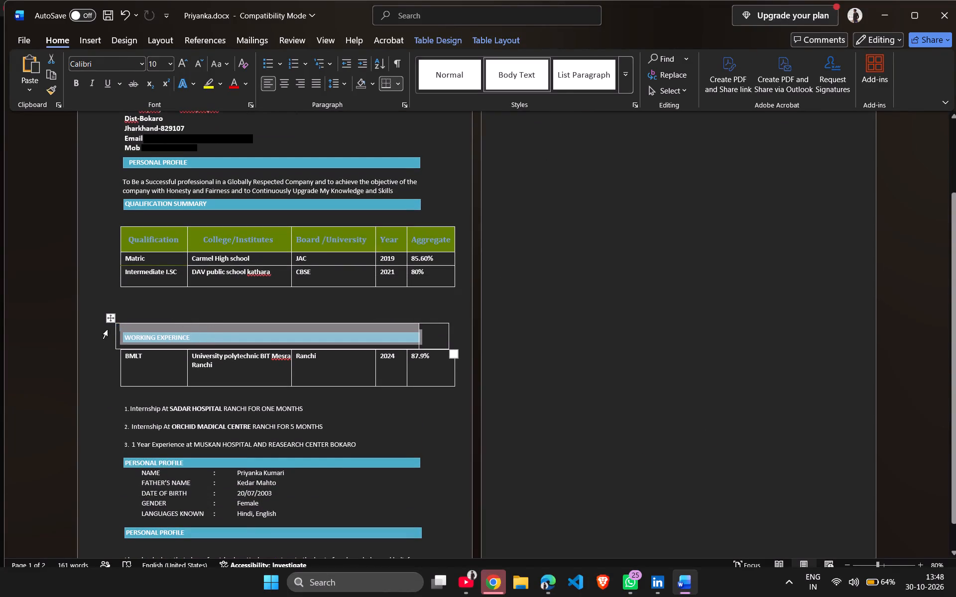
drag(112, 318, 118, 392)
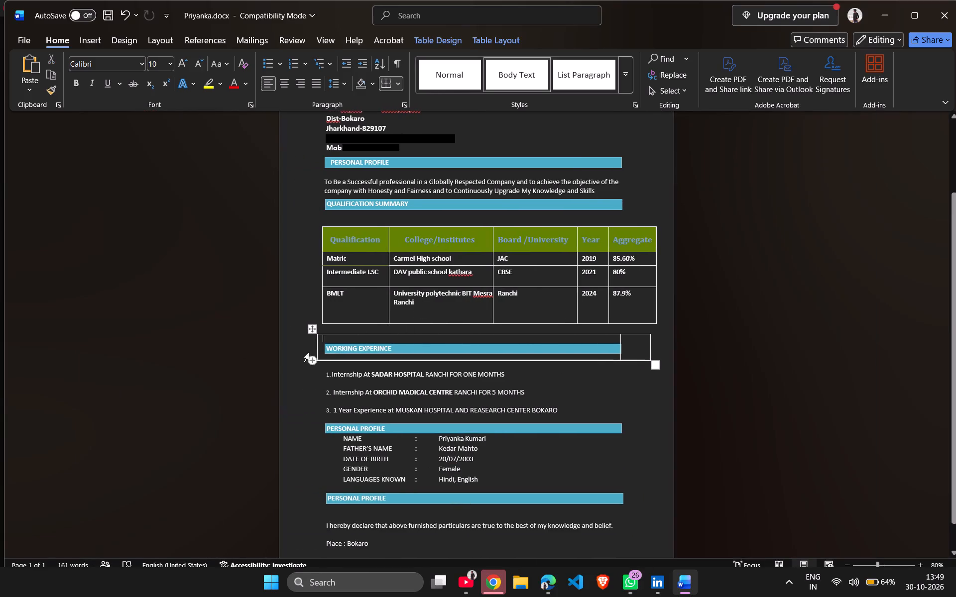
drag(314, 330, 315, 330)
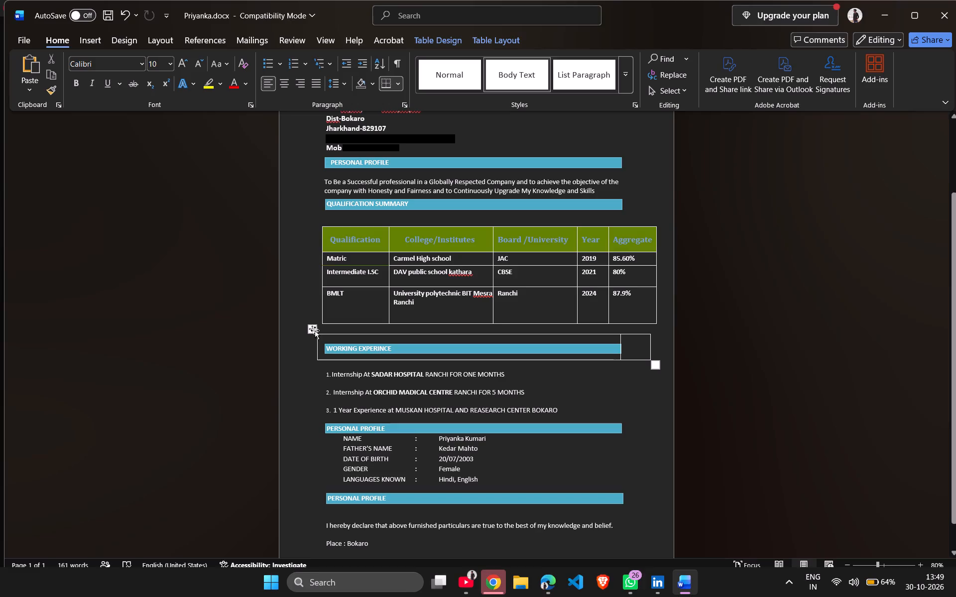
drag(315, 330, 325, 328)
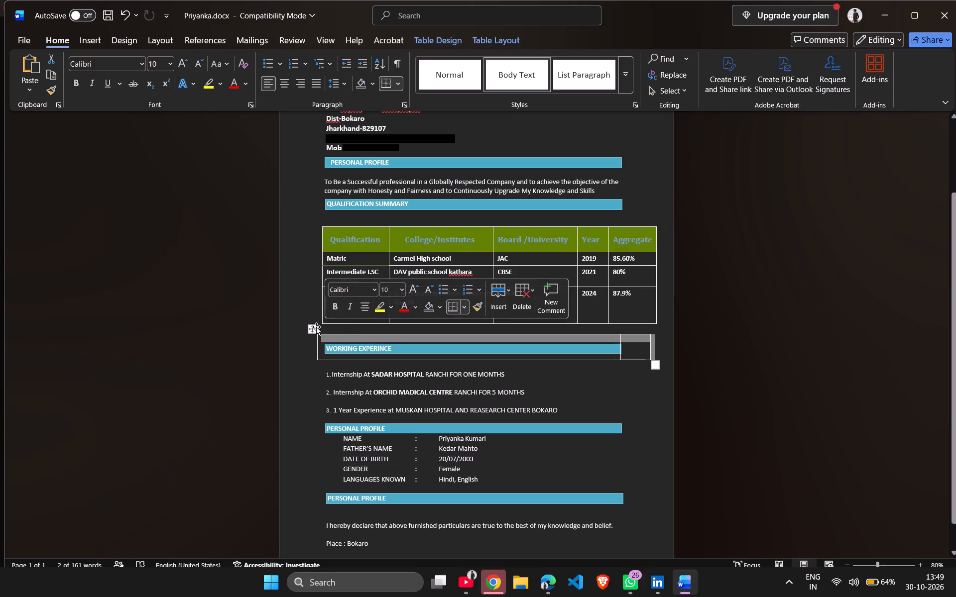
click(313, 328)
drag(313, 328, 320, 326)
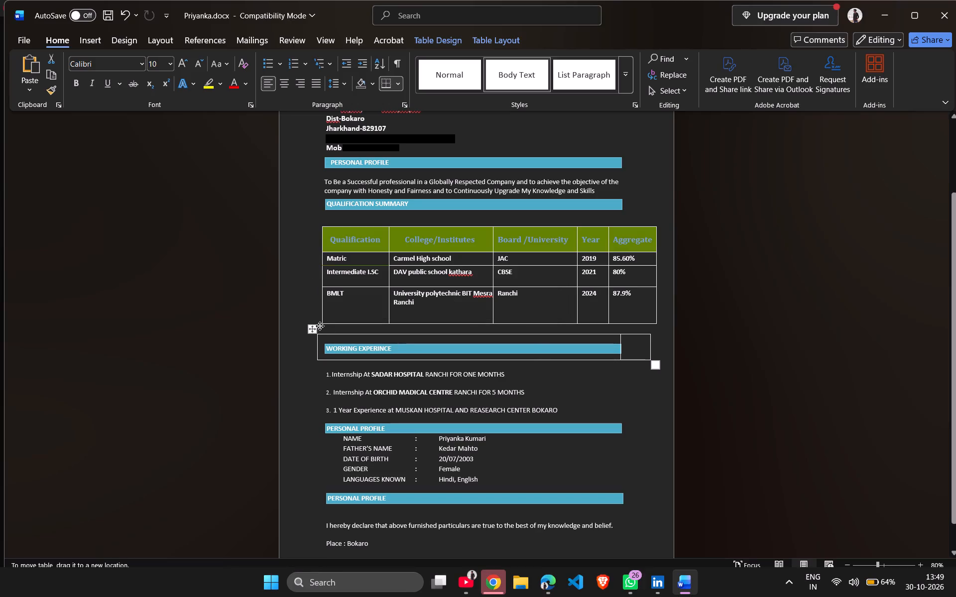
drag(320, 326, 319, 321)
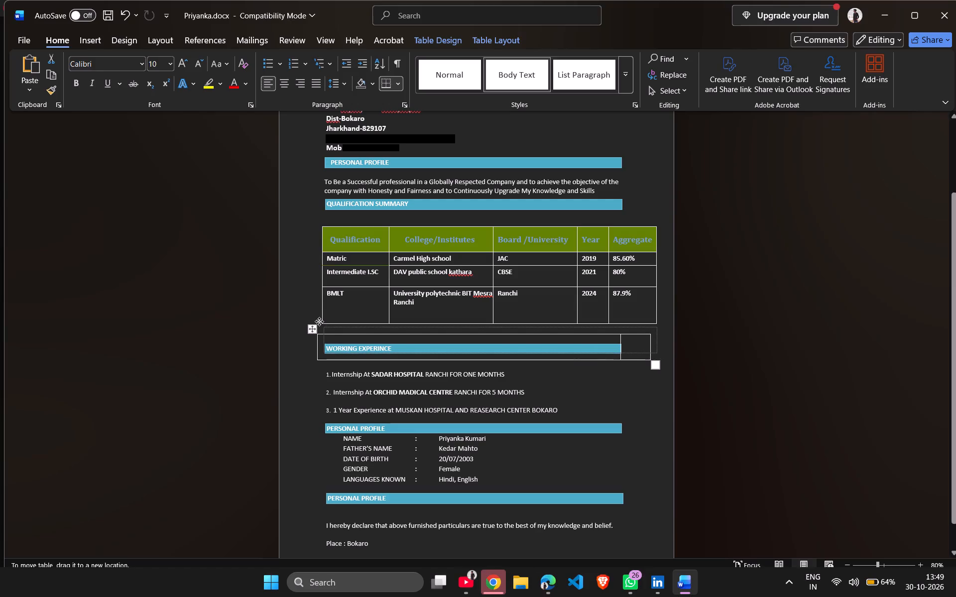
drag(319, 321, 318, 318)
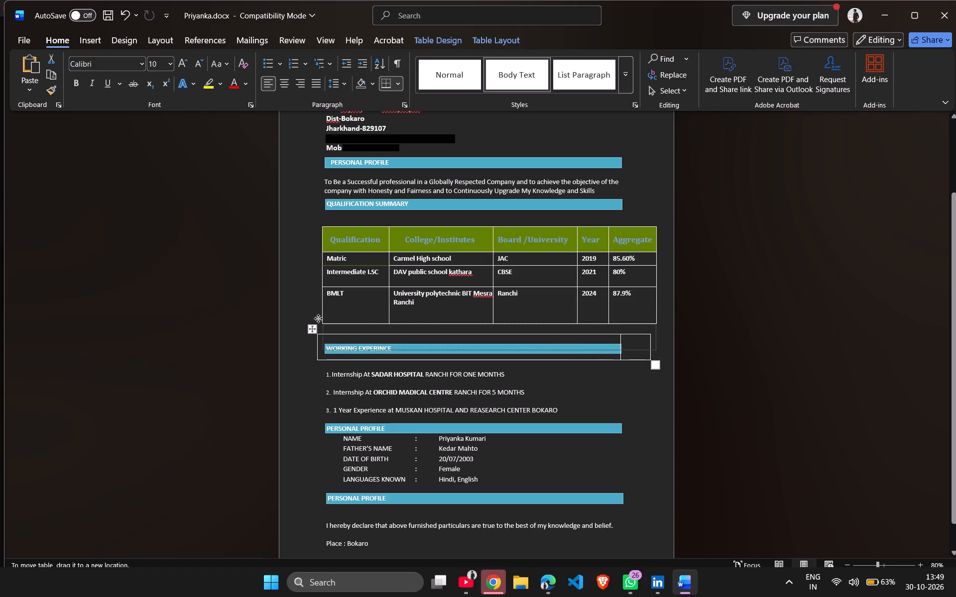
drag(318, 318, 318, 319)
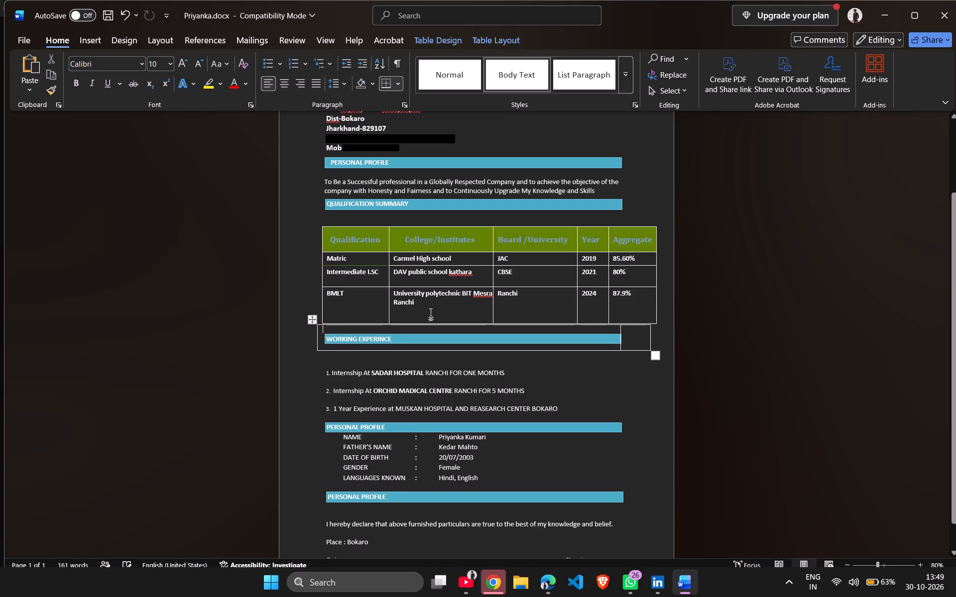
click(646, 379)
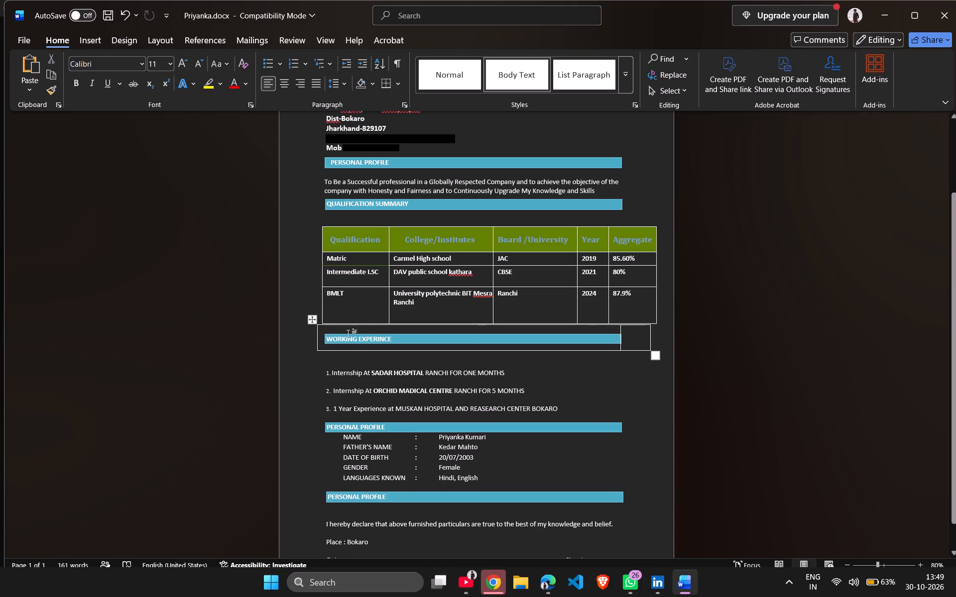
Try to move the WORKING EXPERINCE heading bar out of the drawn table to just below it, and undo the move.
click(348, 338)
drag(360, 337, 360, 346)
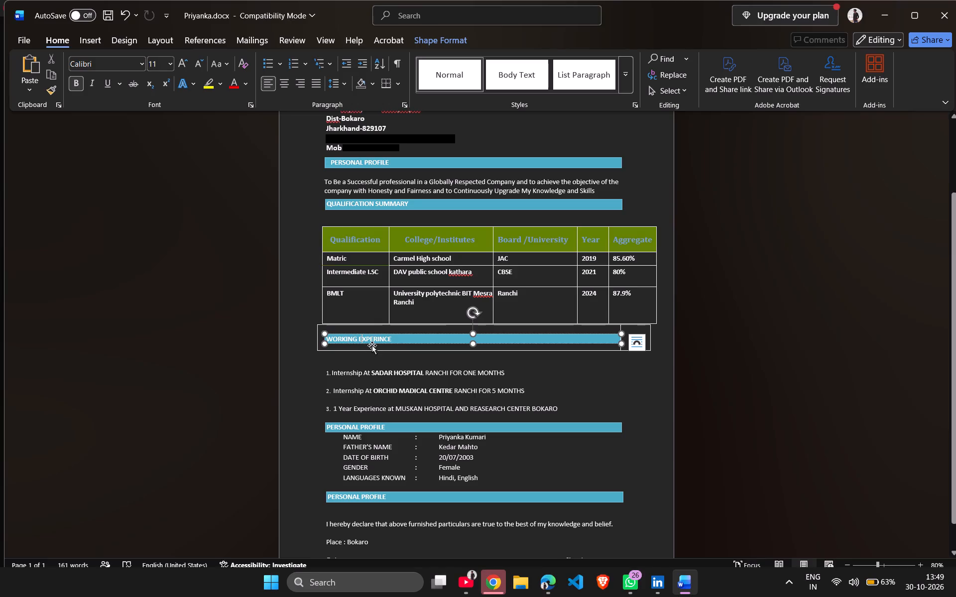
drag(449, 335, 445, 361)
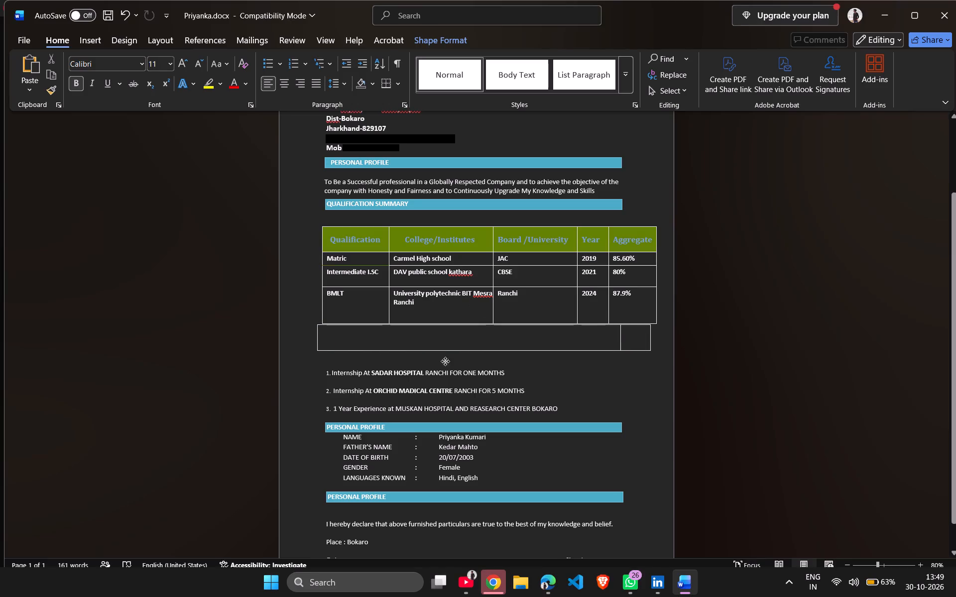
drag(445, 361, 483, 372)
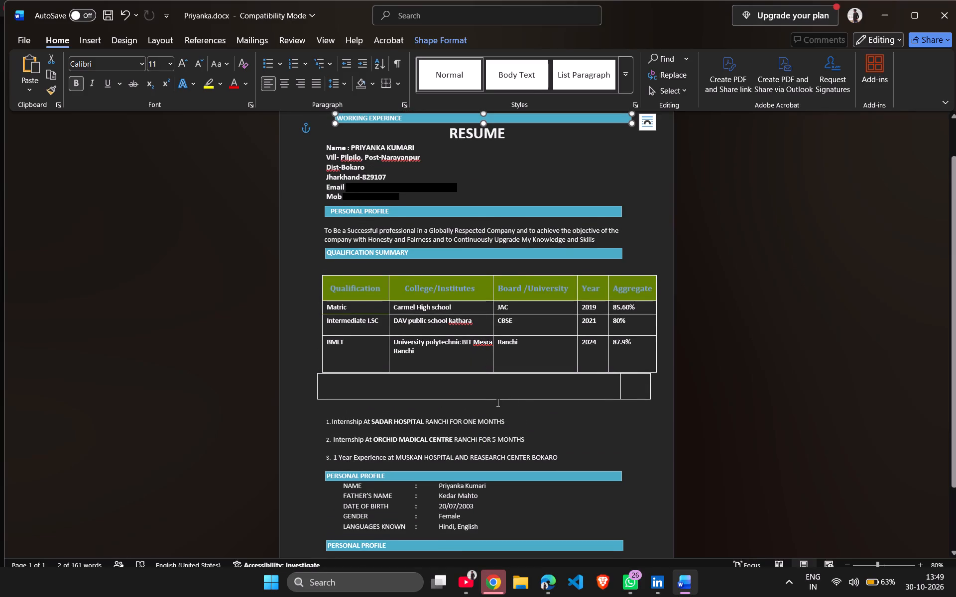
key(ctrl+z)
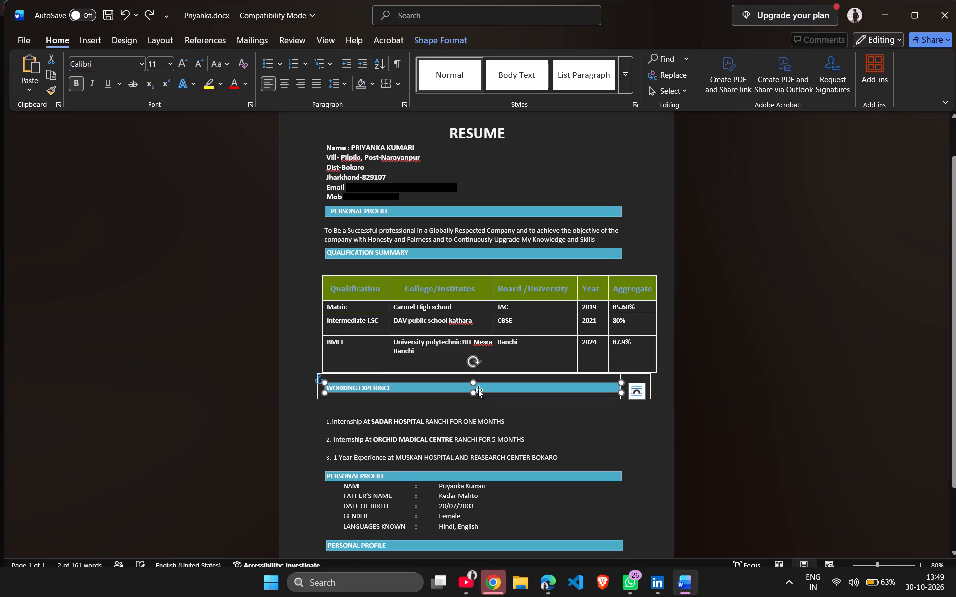
Move the WORKING EXPERINCE heading bar out of the drawn table to just above the first internship entry.
drag(485, 383, 488, 398)
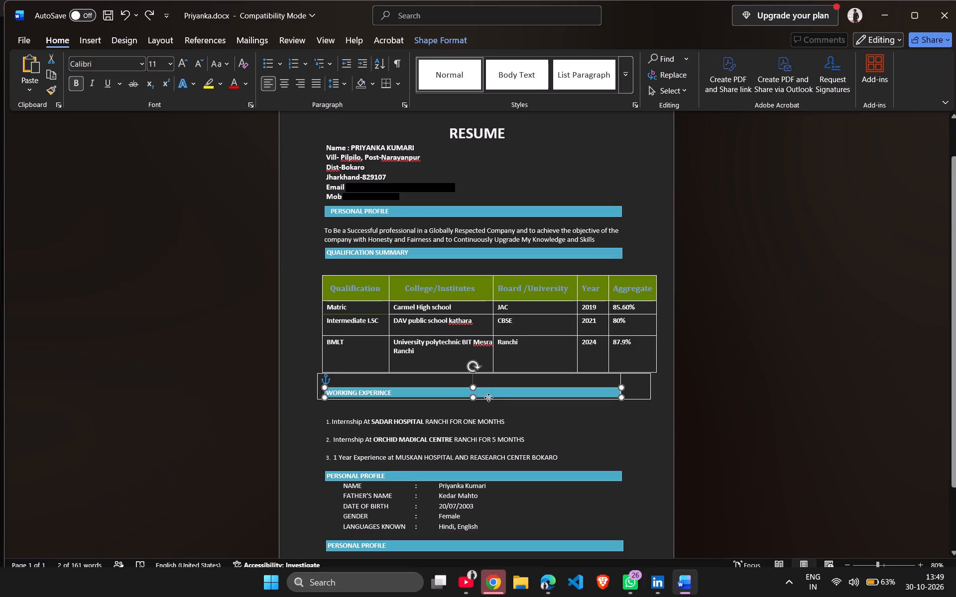
drag(488, 398, 260, 413)
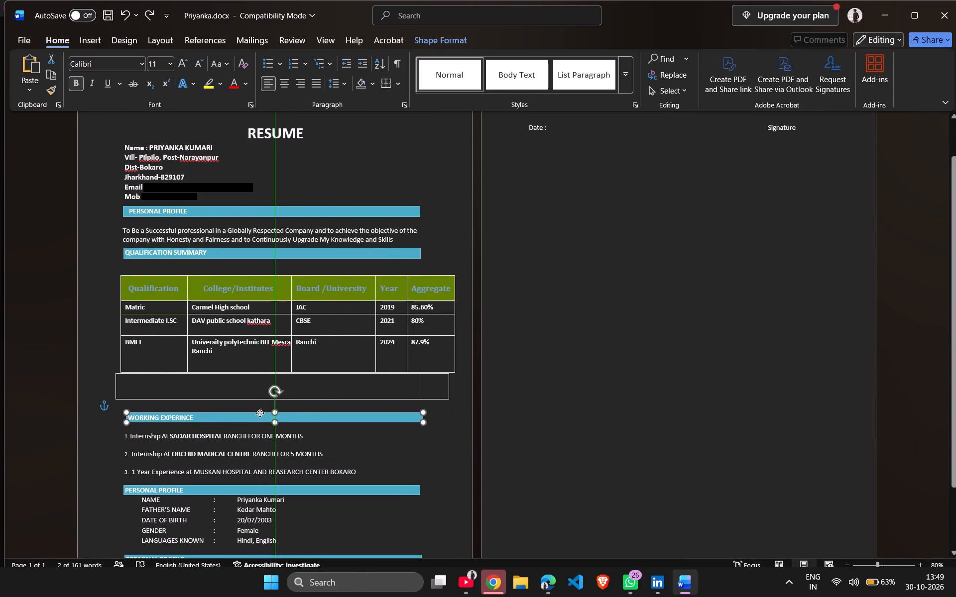
drag(260, 413, 260, 414)
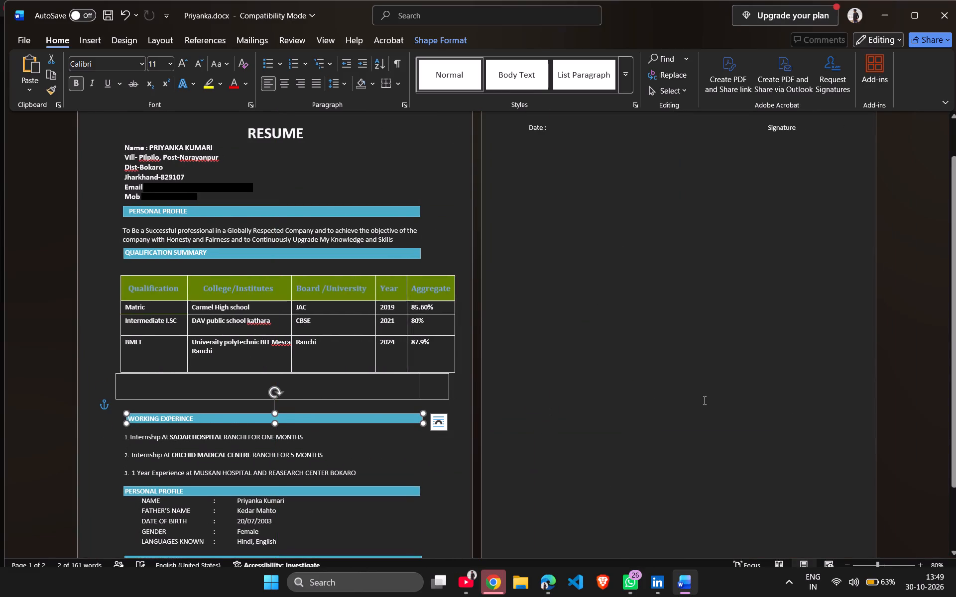
click(704, 400)
Insert an empty row below the BMLT row in the qualification table.
scroll(556, 381, down, 1)
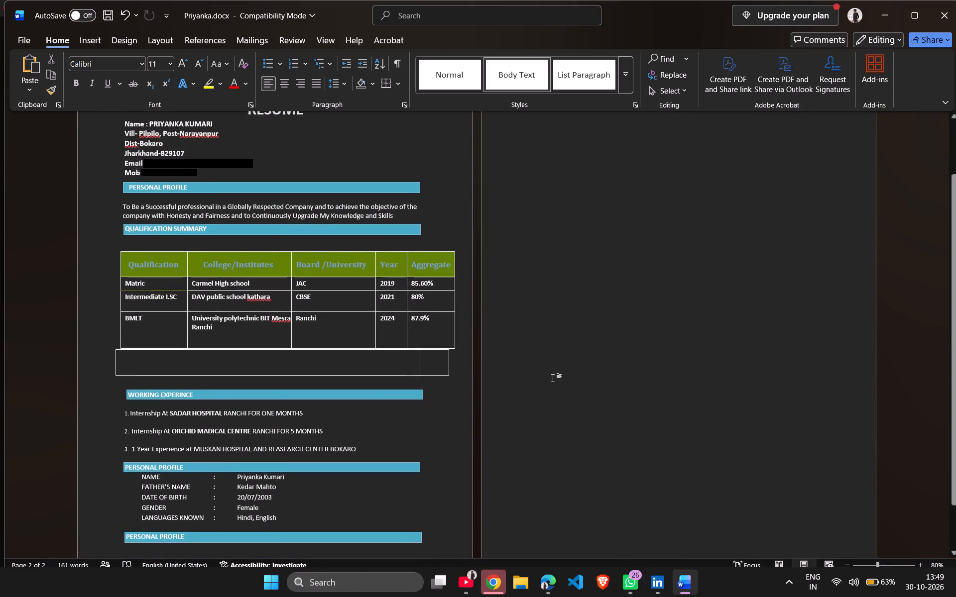
scroll(549, 375, down, 1)
scroll(506, 366, down, 2)
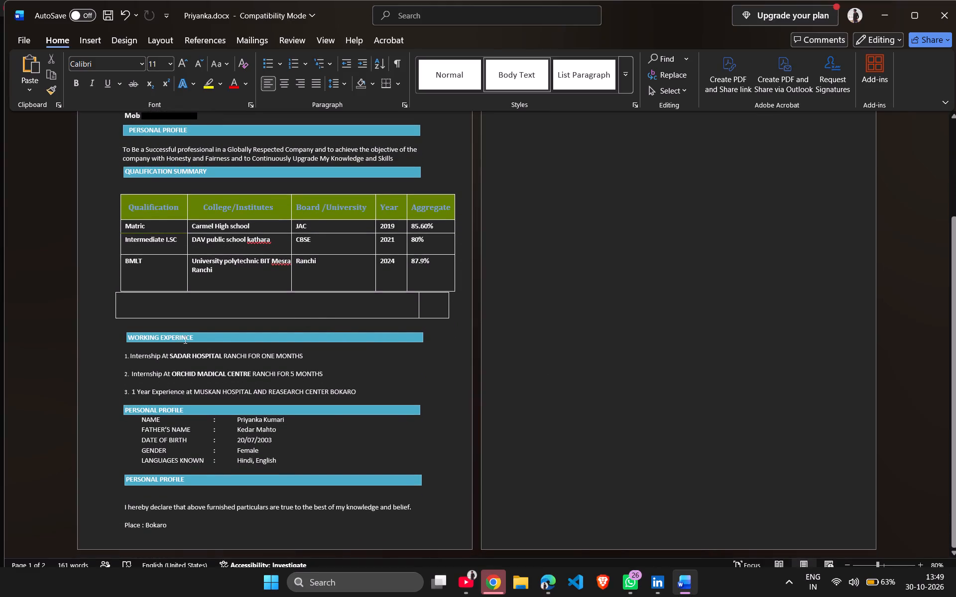
right_click(118, 291)
click(106, 291)
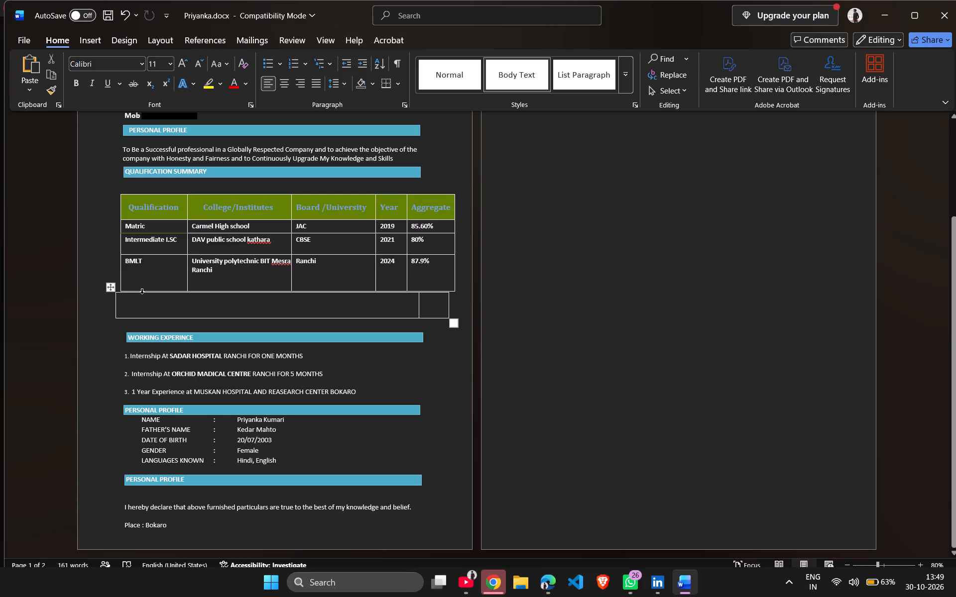
click(142, 293)
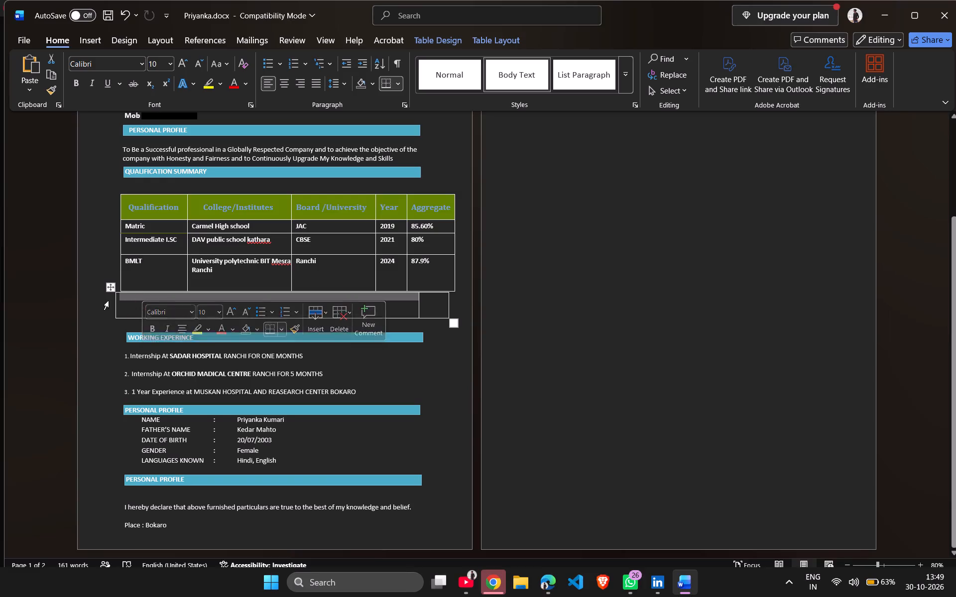
click(108, 300)
click(110, 281)
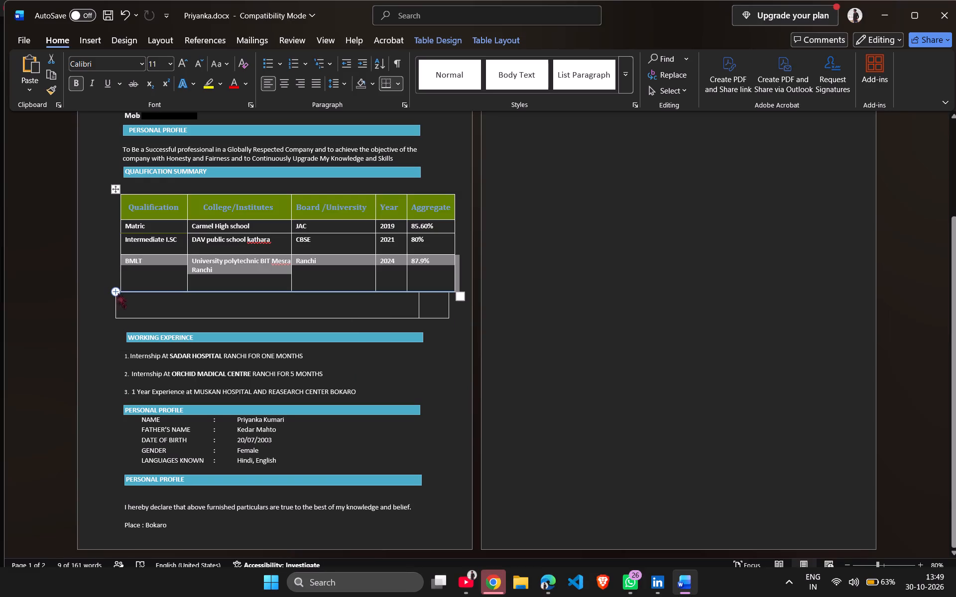
click(116, 291)
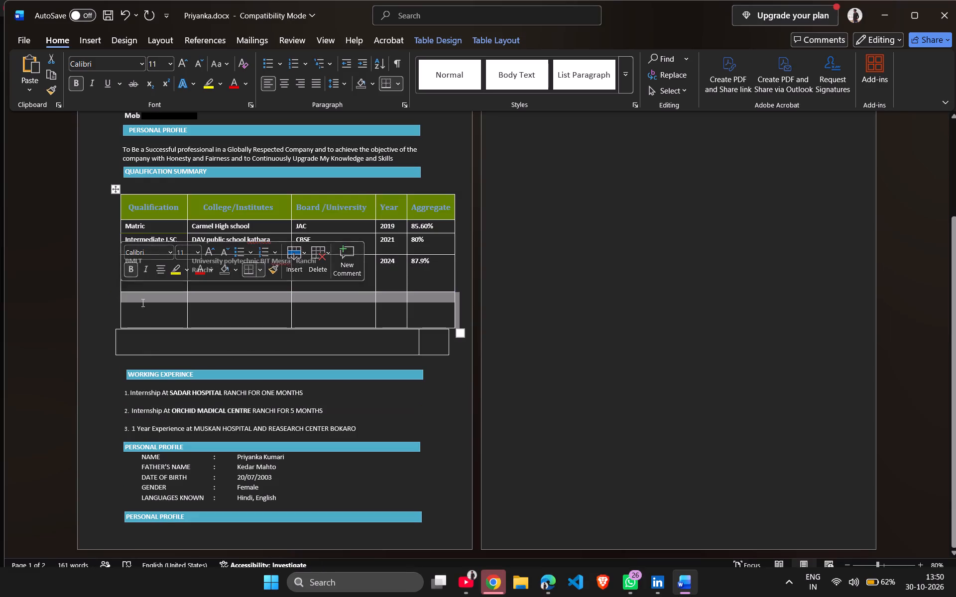
Delete the empty two-cell drawn table beneath the qualification table.
click(154, 339)
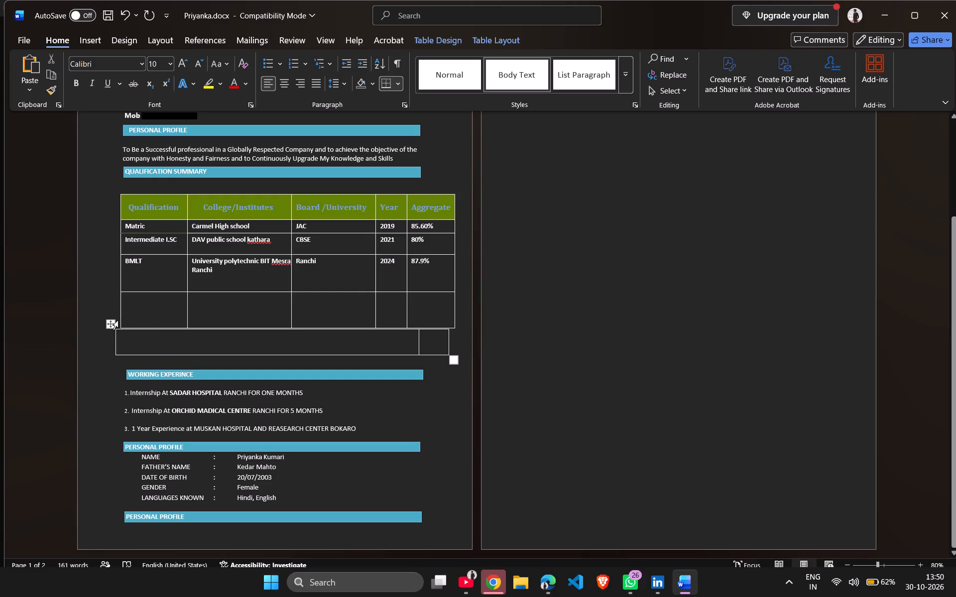
drag(112, 324, 129, 326)
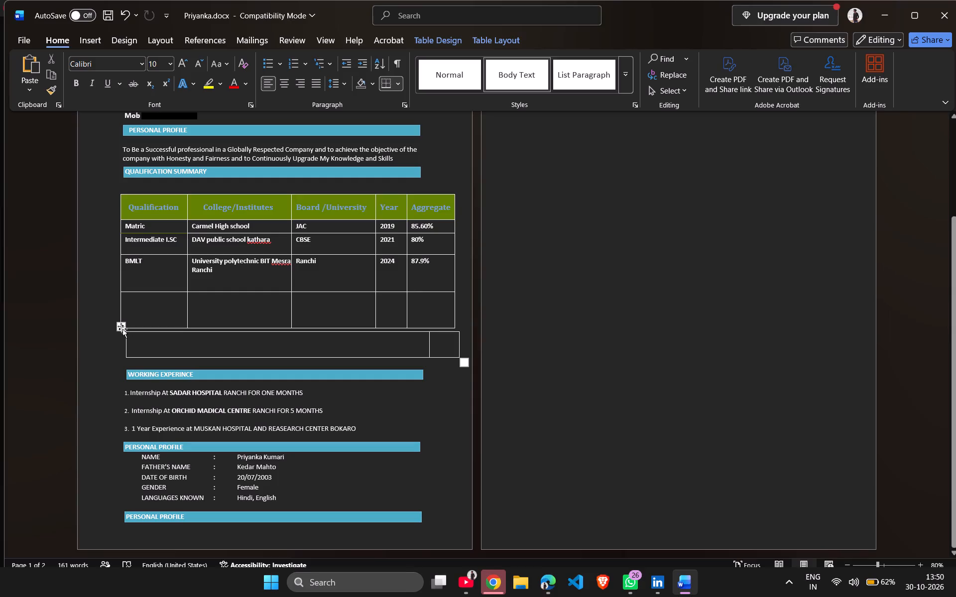
key(Delete)
right_click(122, 329)
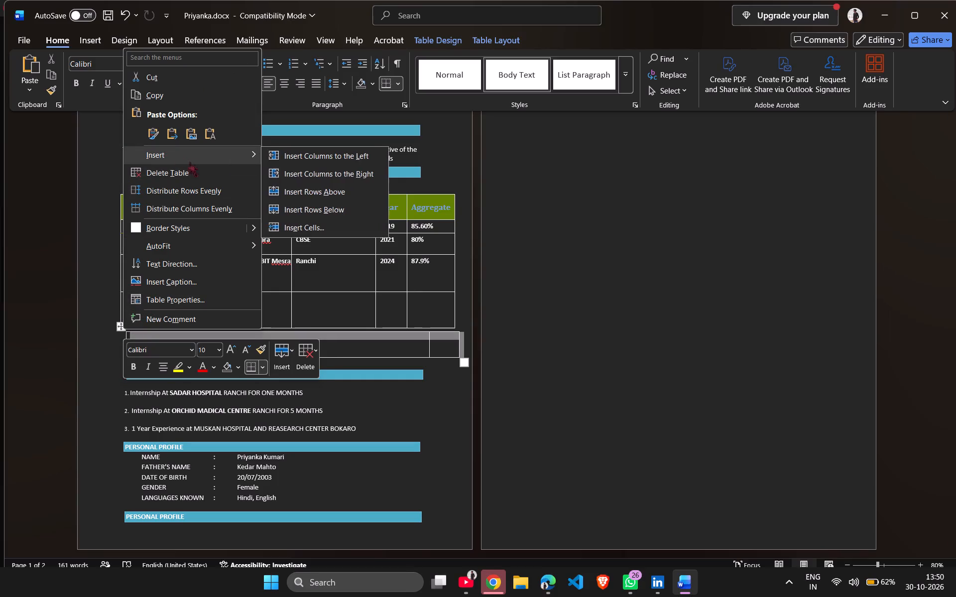
click(194, 175)
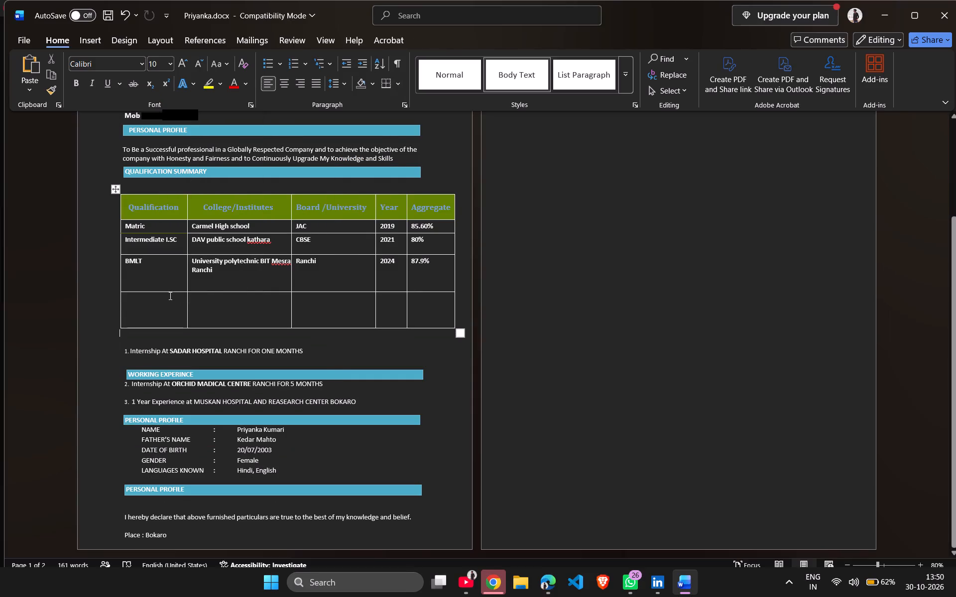
Move the WORKING EXPERINCE heading bar between the qualification table and the first internship entry, aligned with the table's left edge.
click(163, 300)
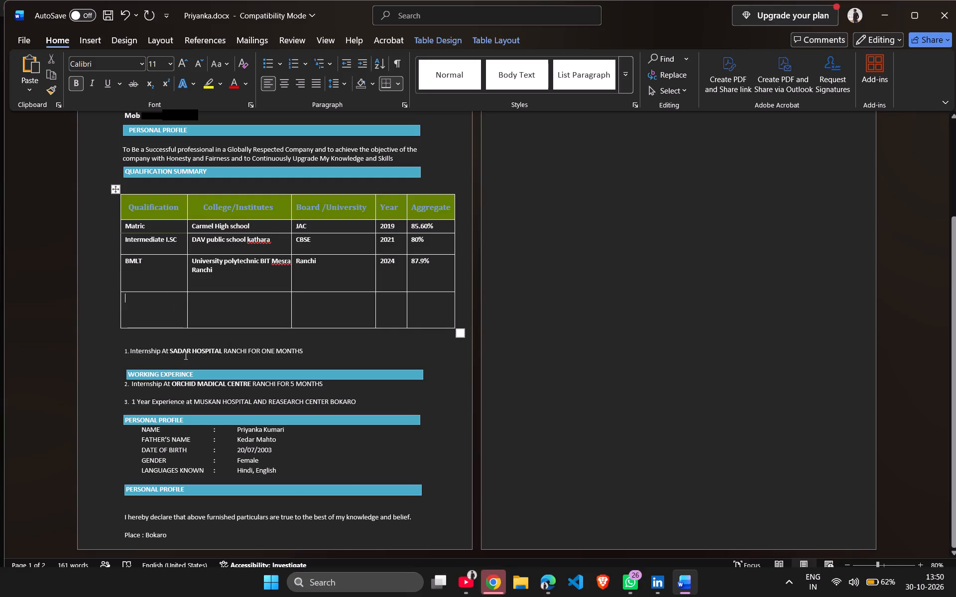
click(196, 372)
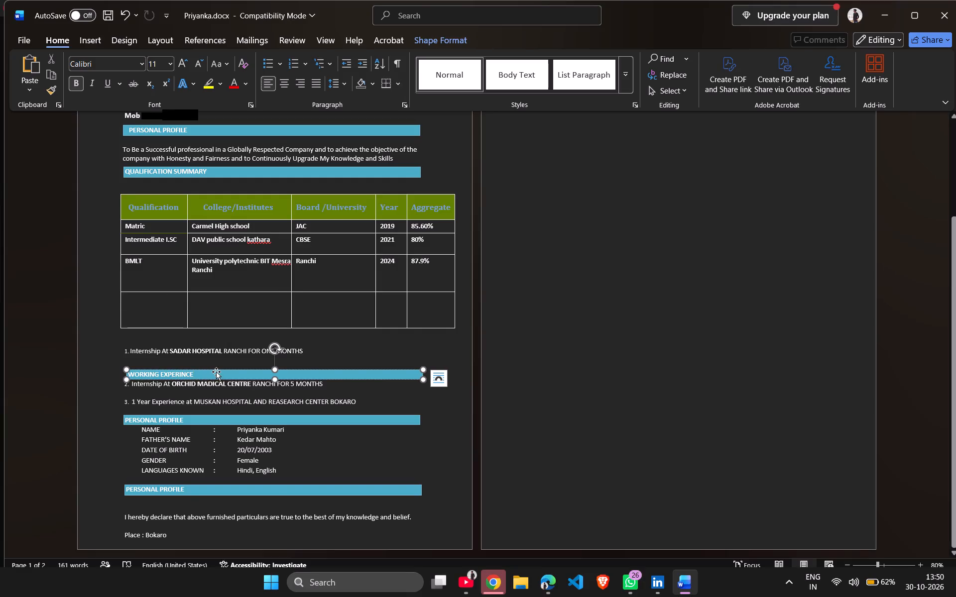
drag(216, 372, 208, 341)
right_click(209, 337)
right_click(208, 340)
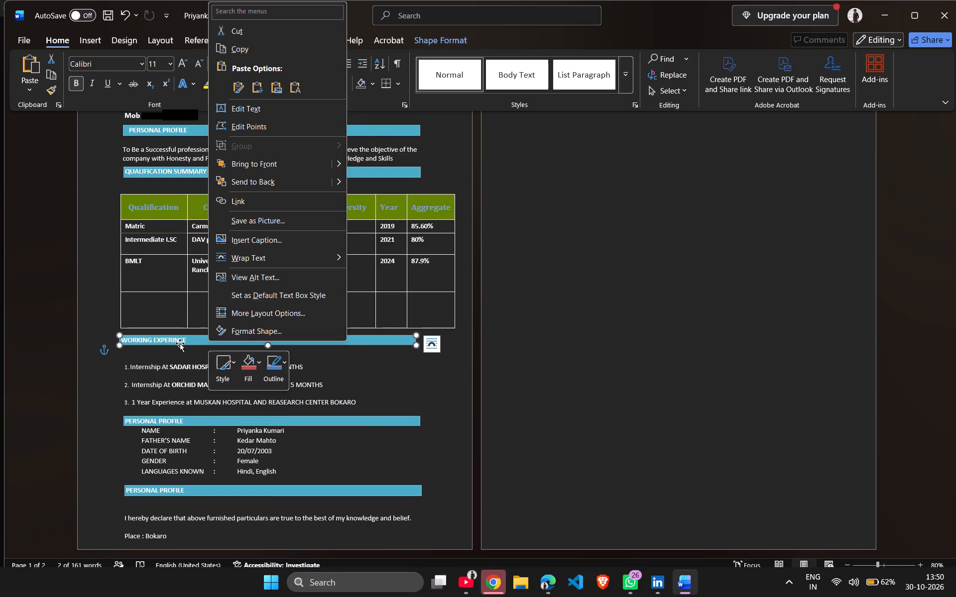
drag(180, 343, 181, 350)
right_click(180, 343)
right_click(180, 346)
right_click(181, 350)
click(167, 346)
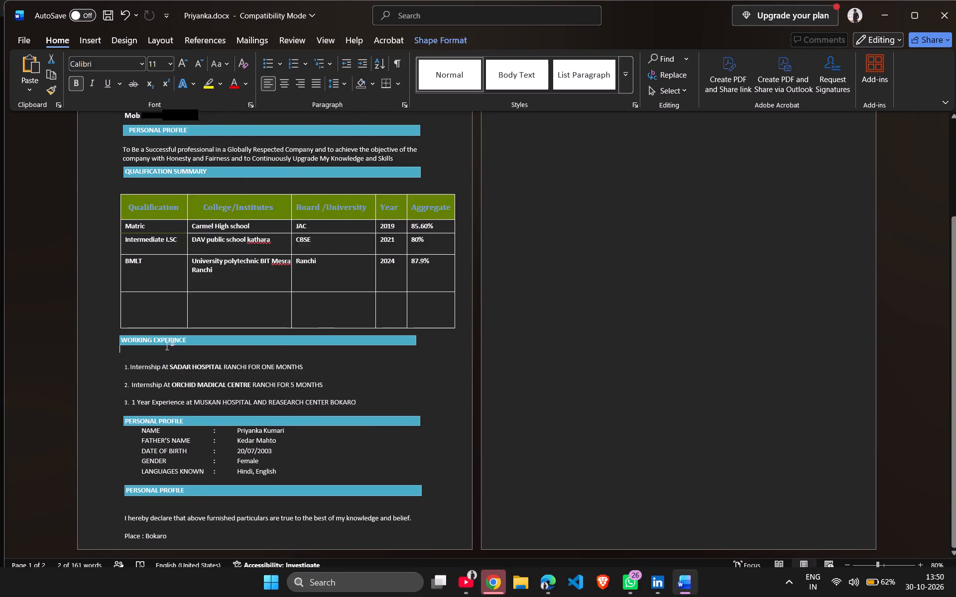
click(192, 339)
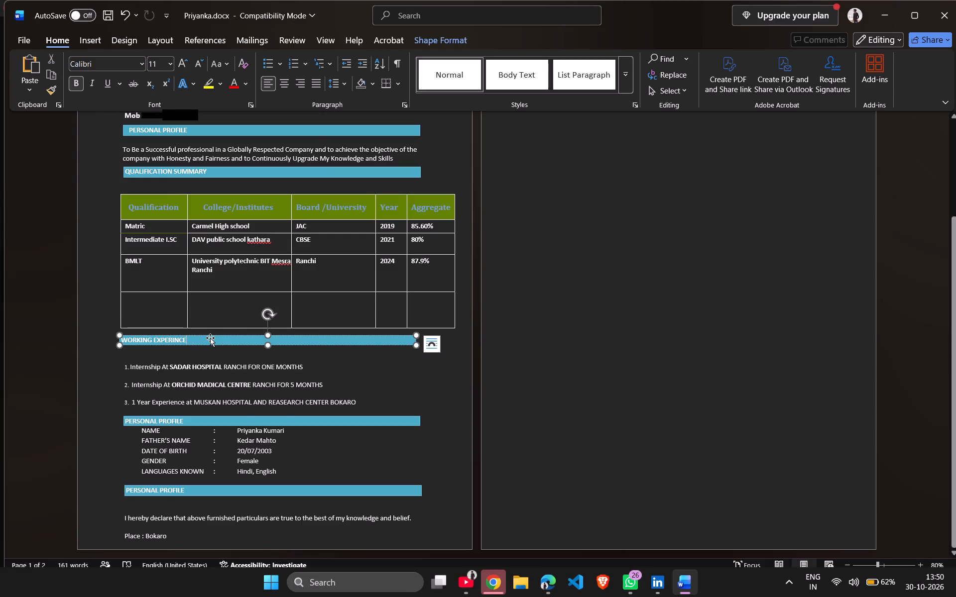
drag(215, 333, 215, 339)
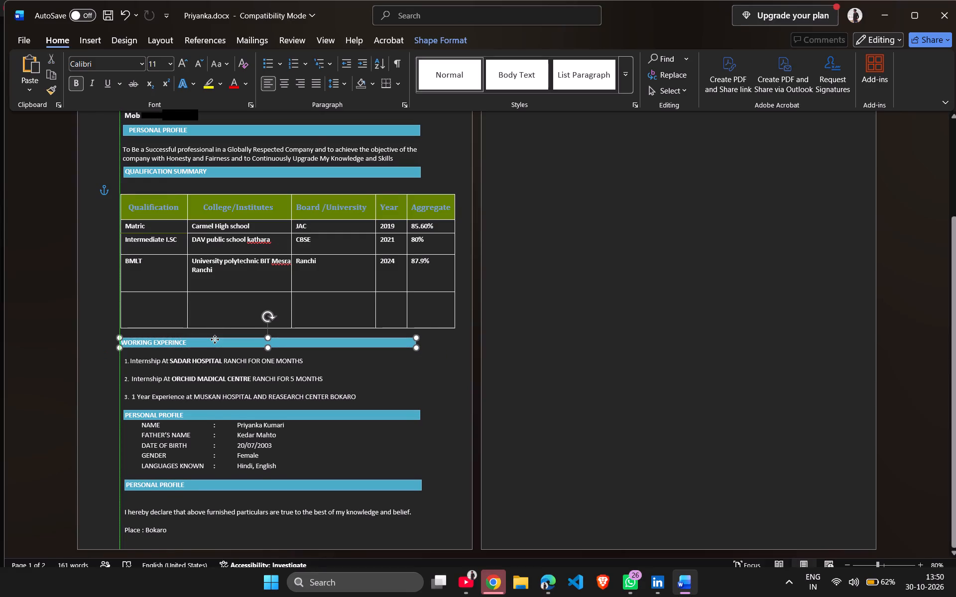
click(639, 282)
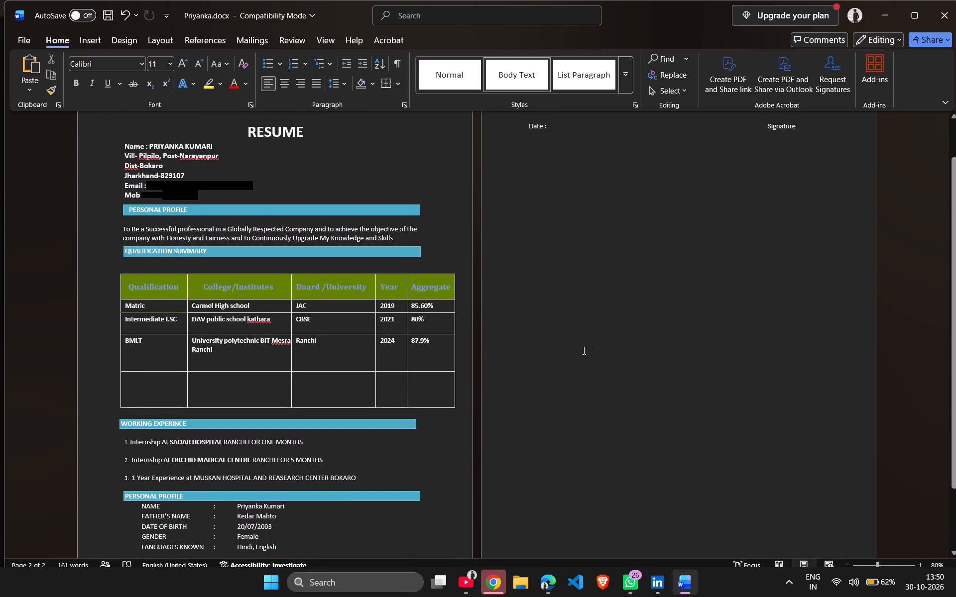
Review the resume's layout from the name block through the qualification table and working experience to the declaration.
scroll(588, 349, up, 1)
scroll(588, 349, down, 1)
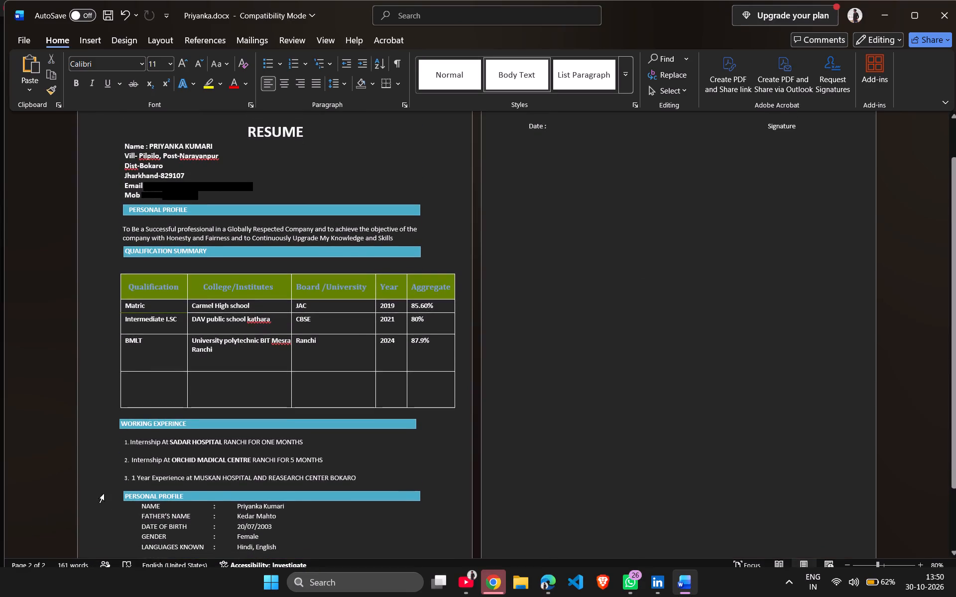
scroll(131, 462, down, 1)
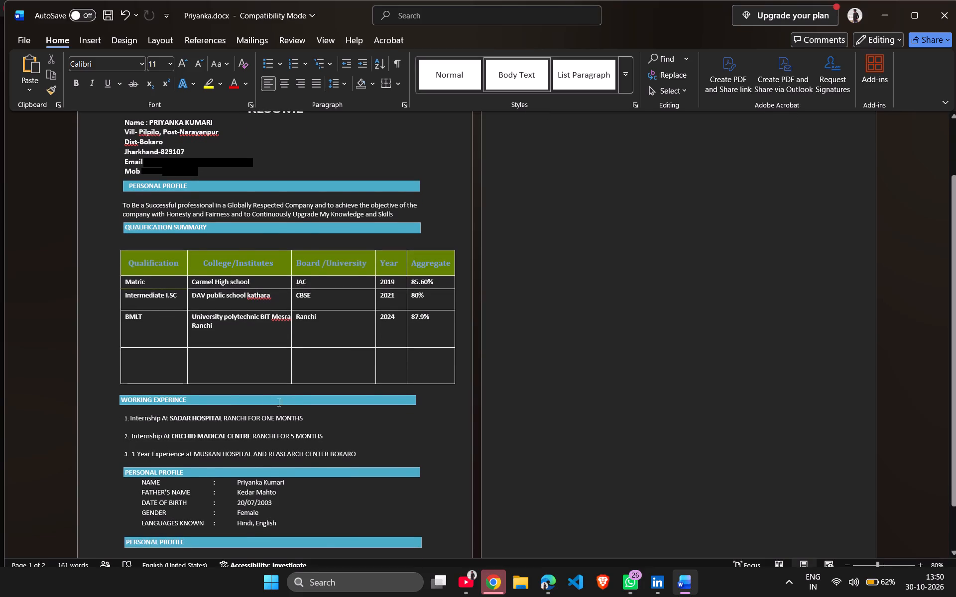
scroll(292, 398, down, 4)
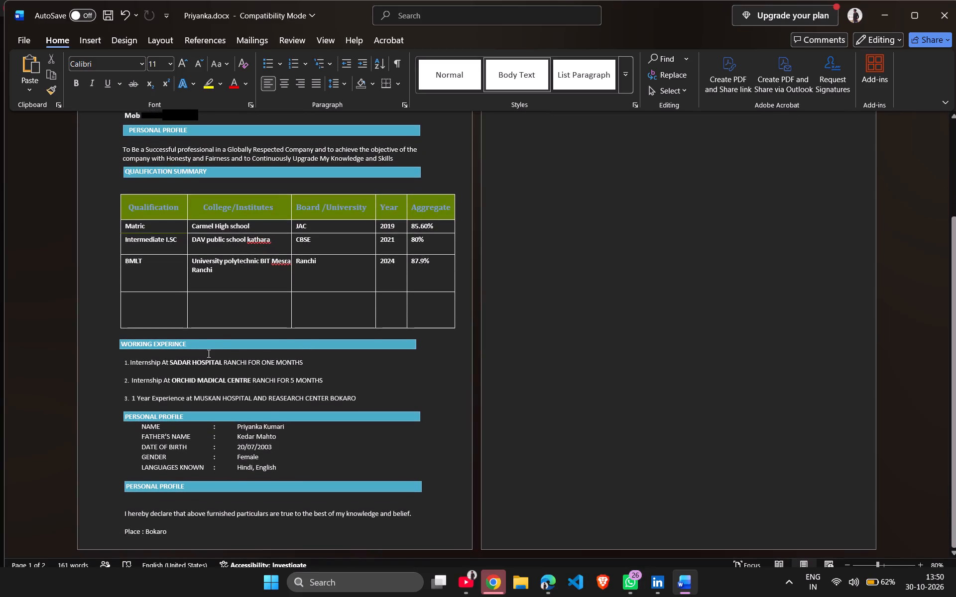
scroll(334, 349, down, 2)
scroll(377, 386, down, 4)
scroll(372, 375, up, 3)
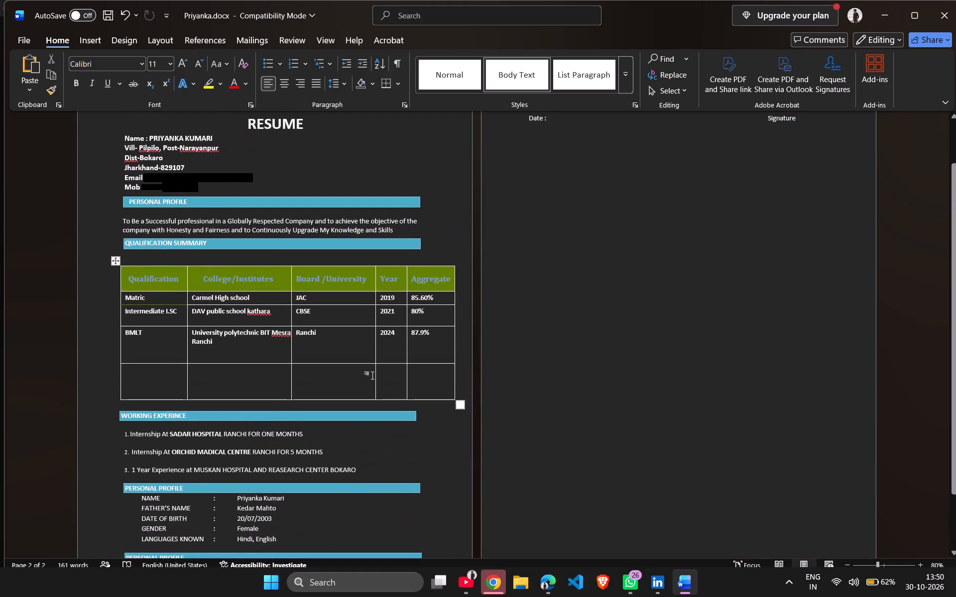
scroll(372, 375, down, 3)
scroll(402, 328, down, 4)
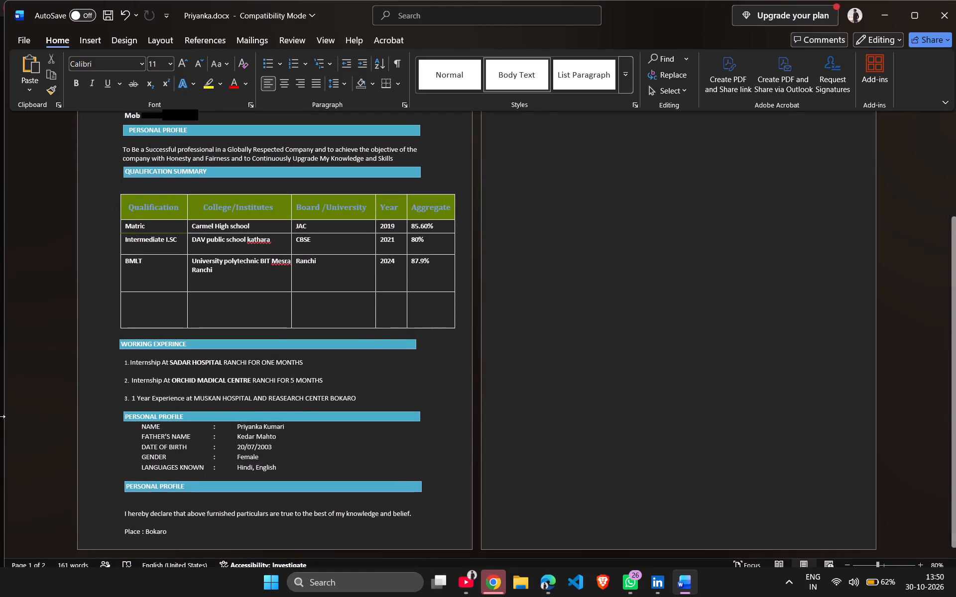
Enter "M.SC. Nutrition" as the qualification in the empty row below BMLT.
click(136, 304)
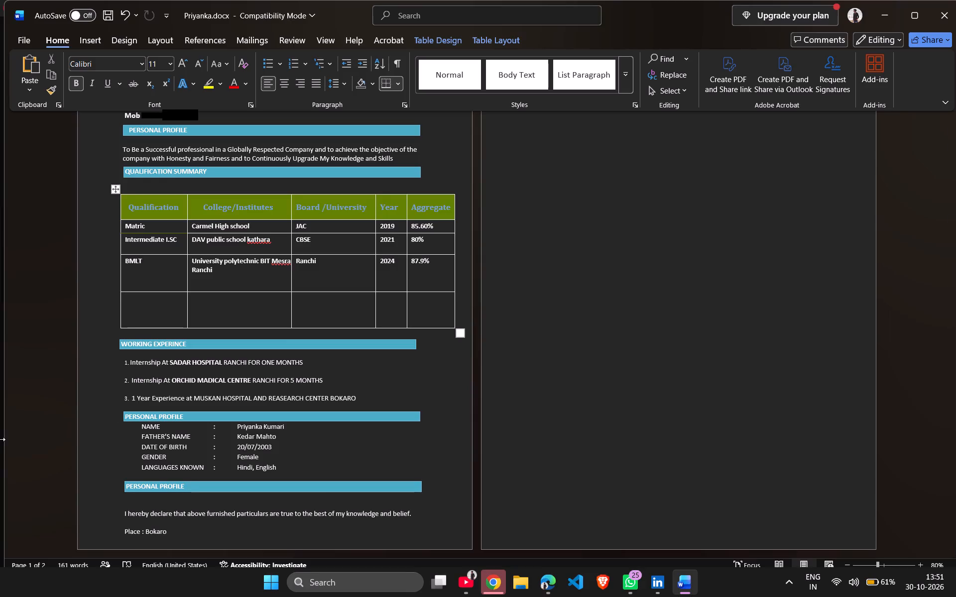
key(m)
key(BackSpace)
key(m)
key(period)
key(s)
key(c)
key(period)
right_drag(0, 443, 0, 453)
right_click(0, 494)
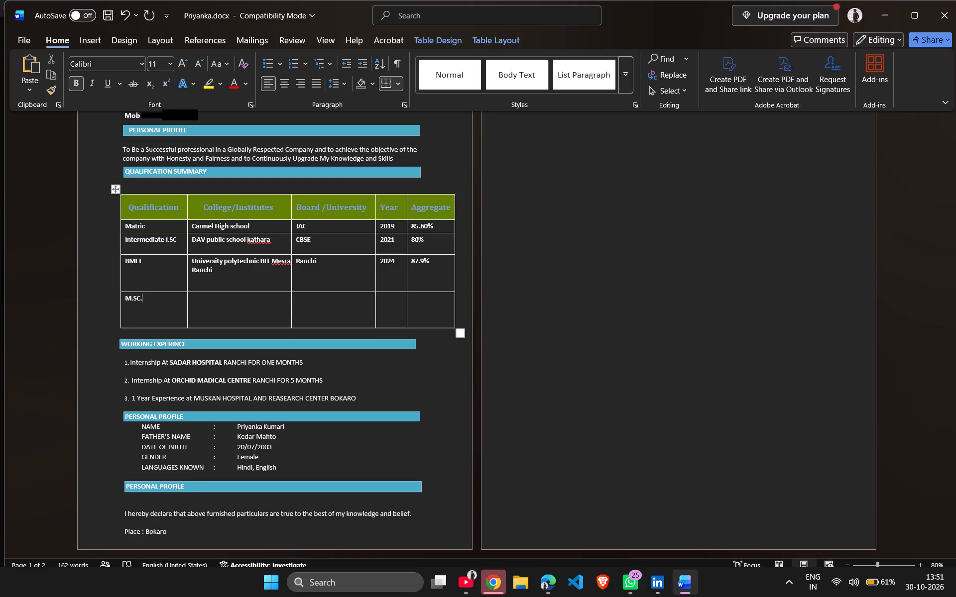
key(space)
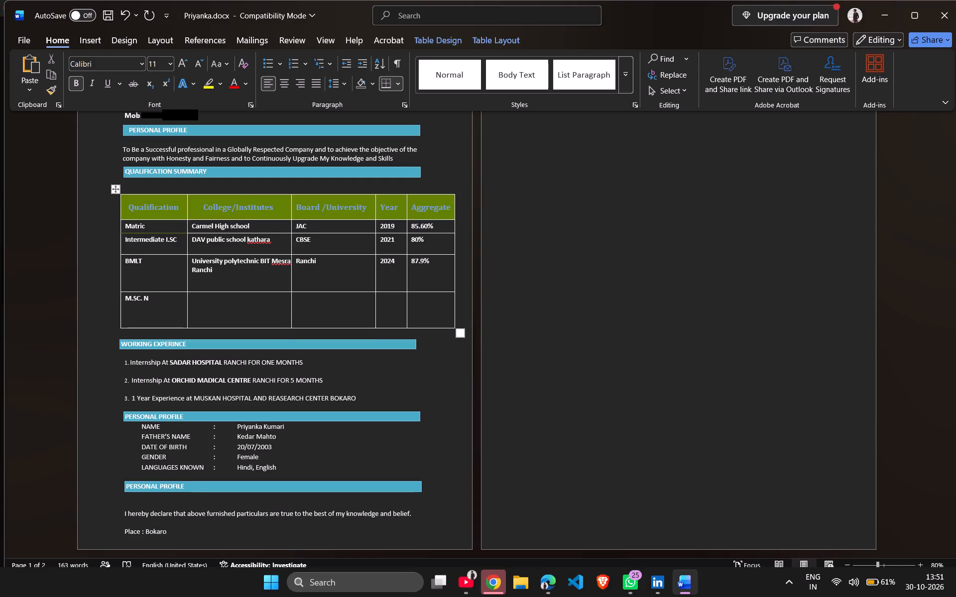
text(ut)
text(rition)
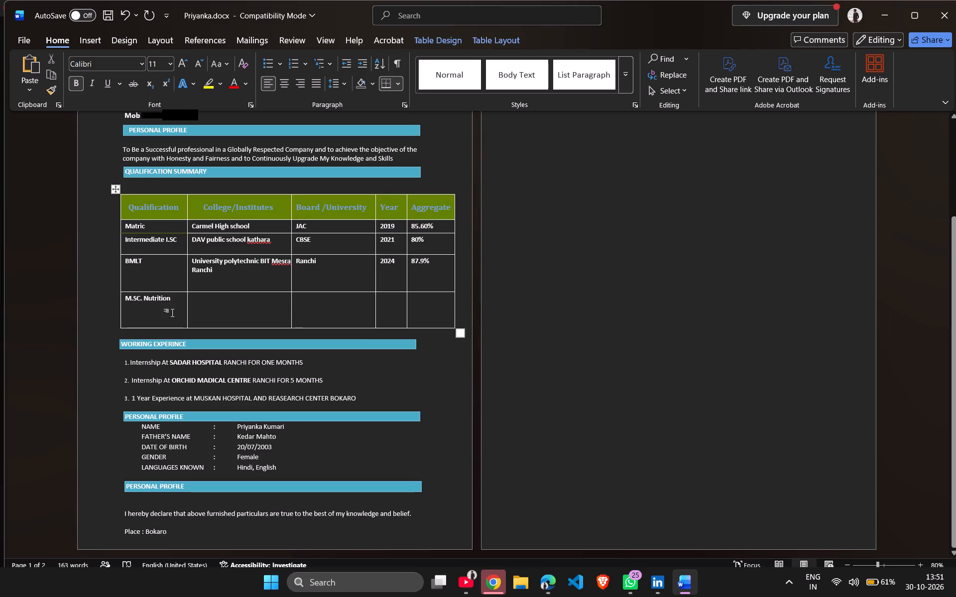
click(142, 298)
Fill the College/Institutes cell of the M.SC. Nutrition row with "Indira Gandhi Open University" and "(IGNOU)" on a second line.
click(252, 312)
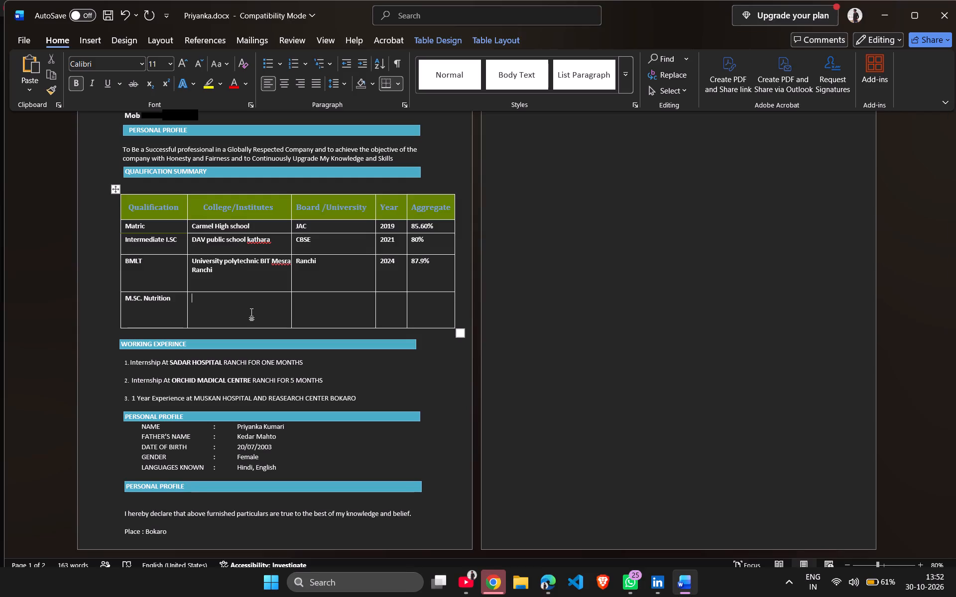
text(In)
key(d)
text(ira)
key(space)
text(Gandhim)
key(BackSpace)
key(space)
text(Open)
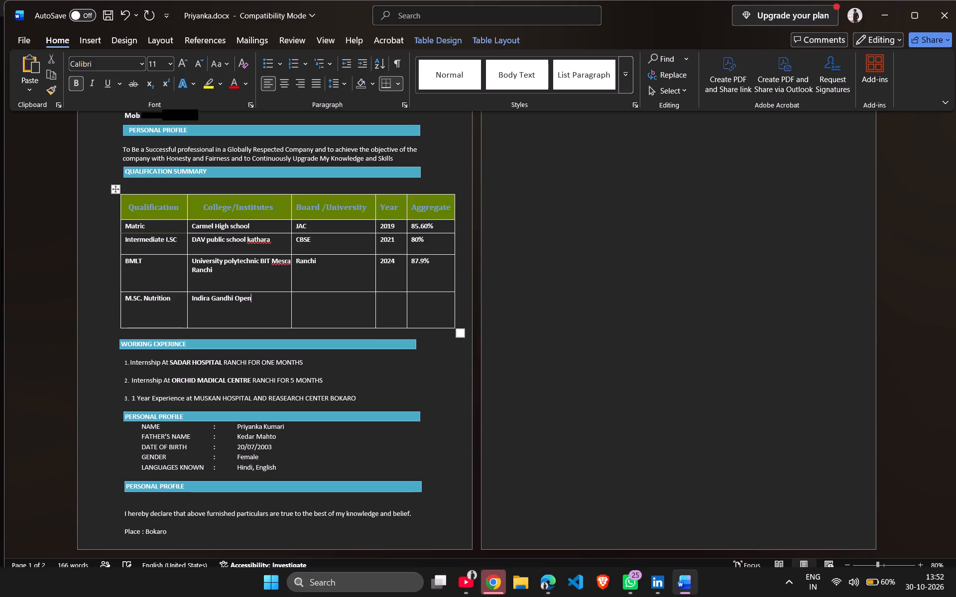
key(space)
text(University)
key(Return)
key(shift+parenleft)
text(IG)
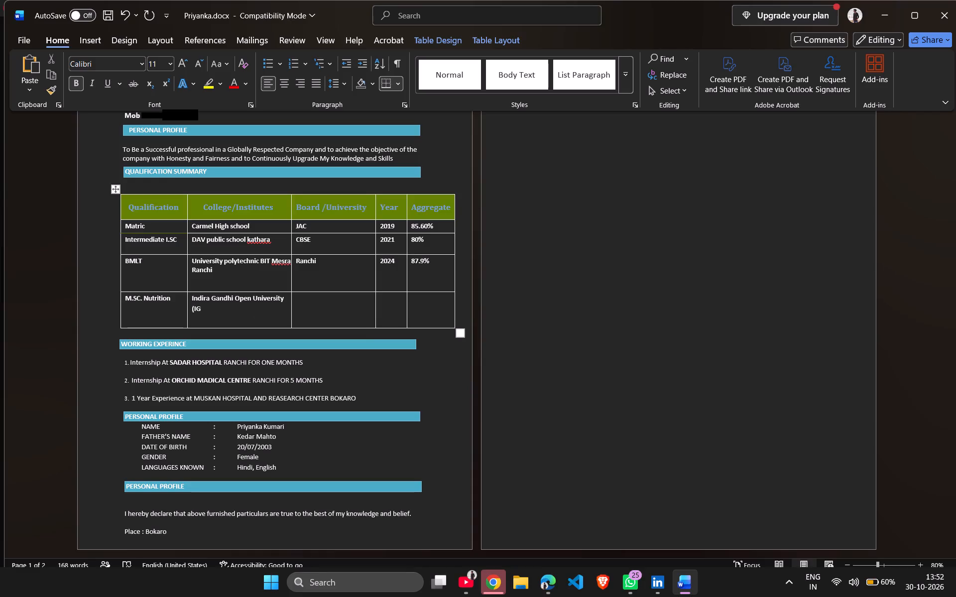
text(NOU)
key(shift+parenright)
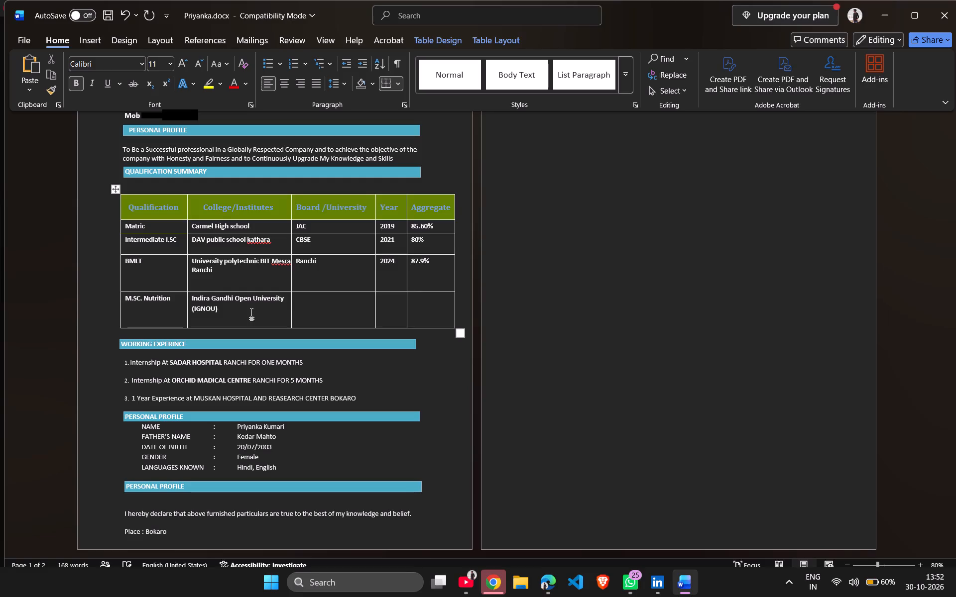
Enter "IGNOU" as the Board/University for the M.SC. Nutrition row.
click(338, 303)
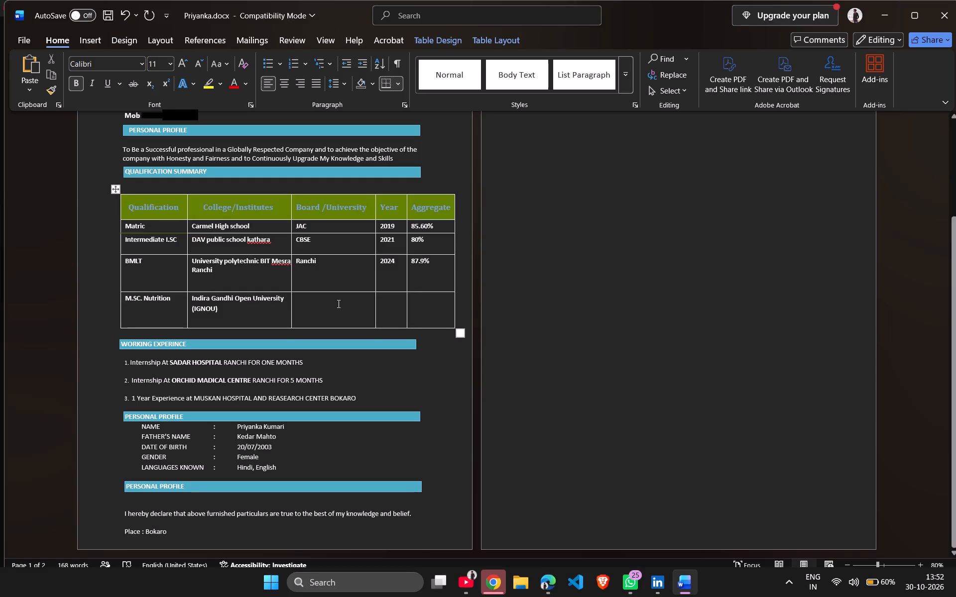
key(i)
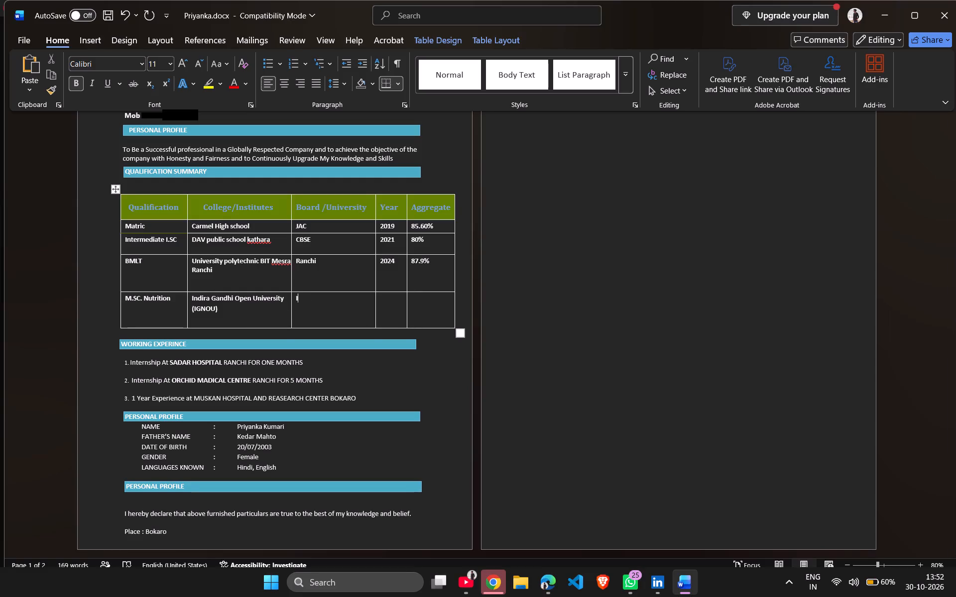
key(g)
text(NOU)
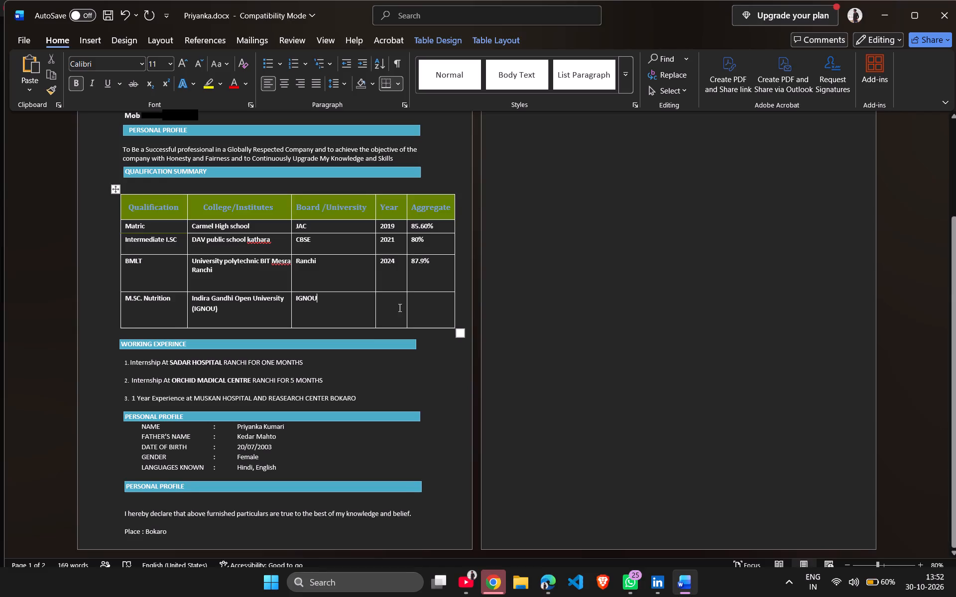
Enter "Pursuing" as the Aggregate for the M.SC. Nutrition row.
click(398, 308)
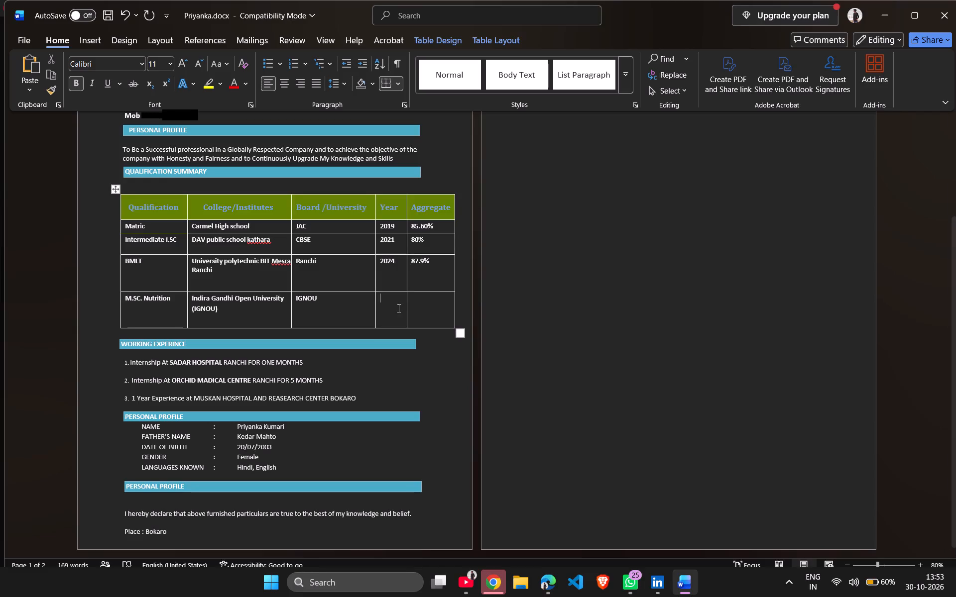
click(433, 301)
key(u)
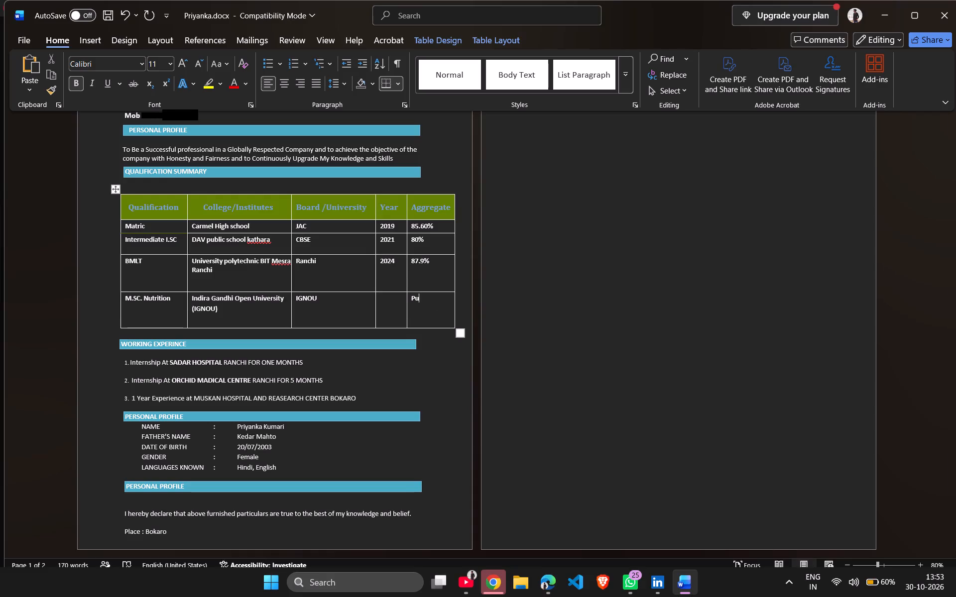
text(rsuing)
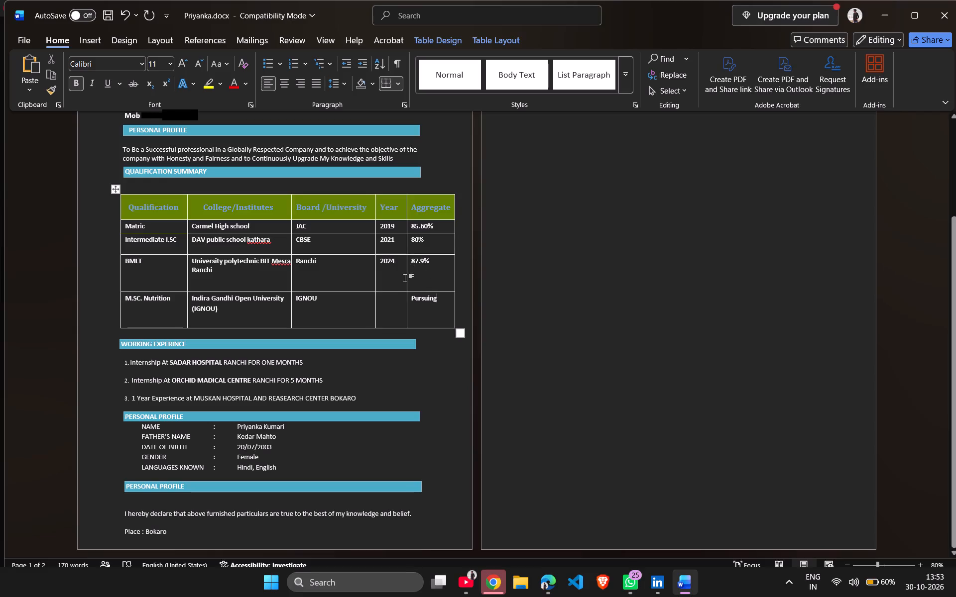
Enter 2026 as the Year for the M.SC. Nutrition row.
click(392, 299)
text(20)
key(2)
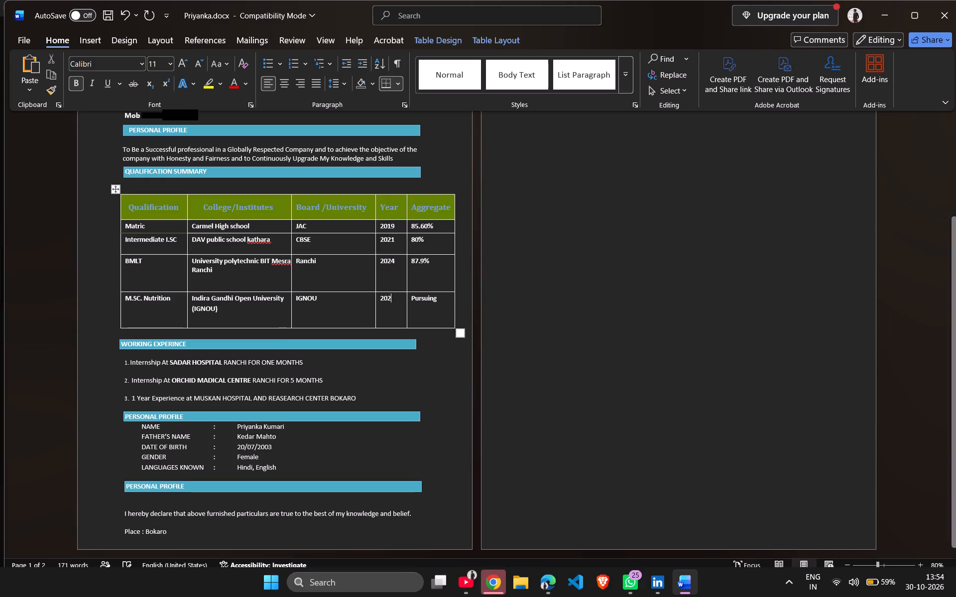
key(6)
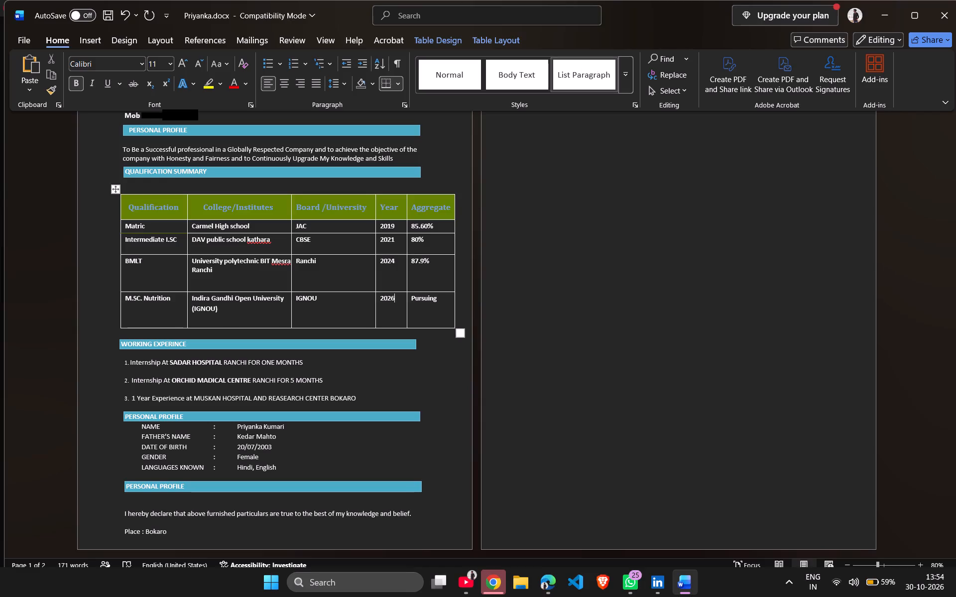
Reduce the height of the M.SC. Nutrition row so it closes just below its two lines of text.
scroll(388, 255, down, 1)
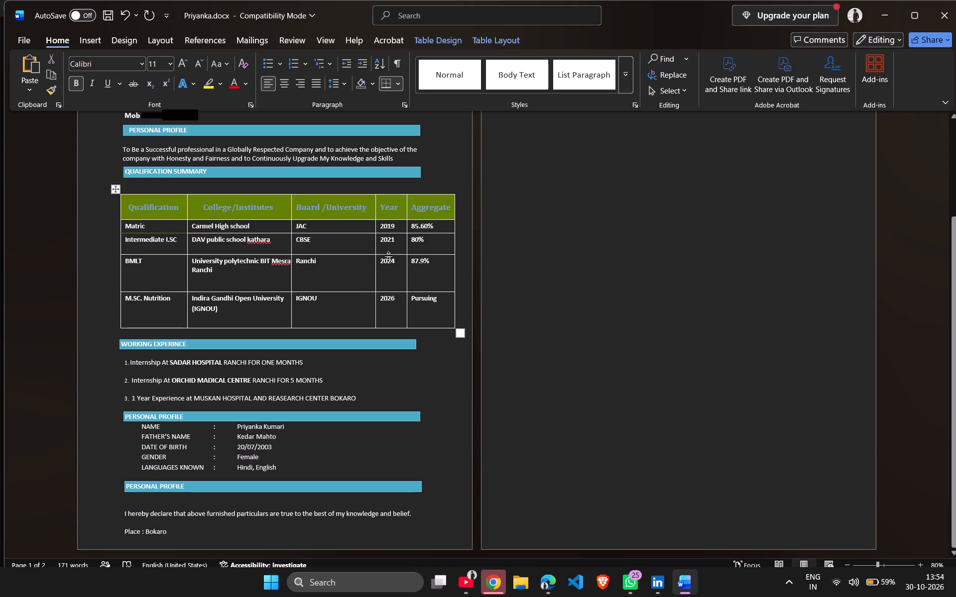
scroll(388, 255, down, 4)
scroll(395, 282, up, 6)
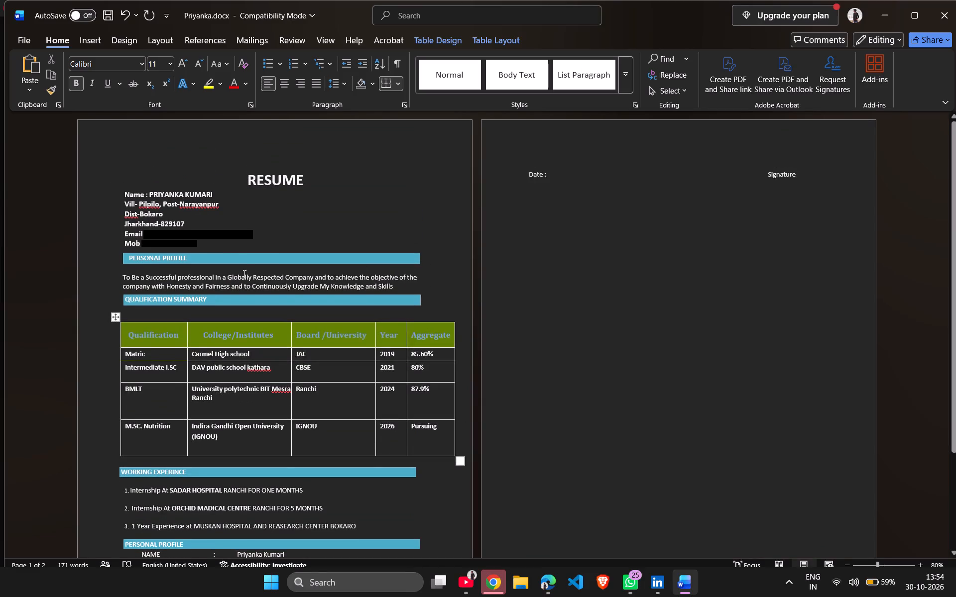
scroll(249, 287, down, 2)
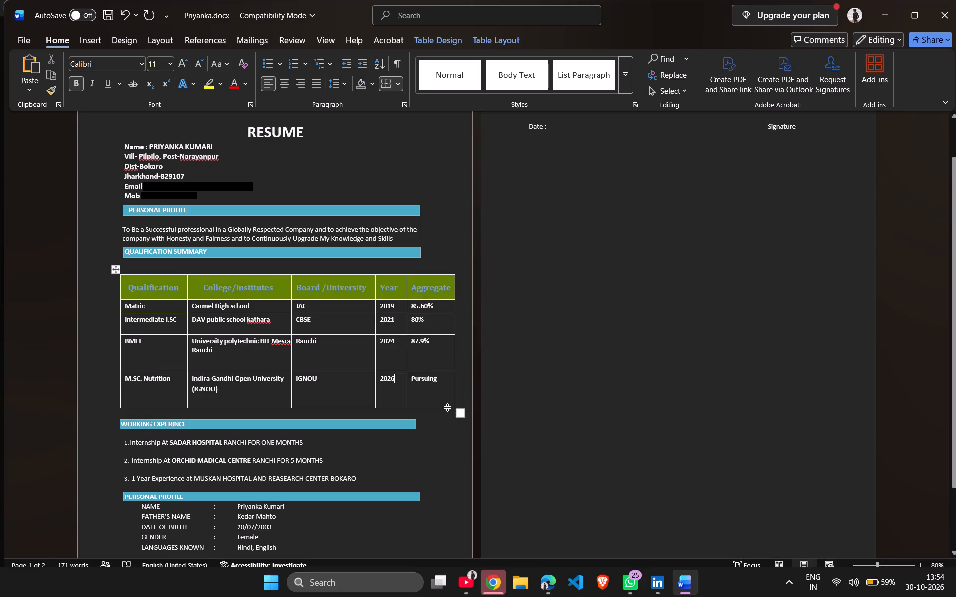
drag(448, 408, 444, 395)
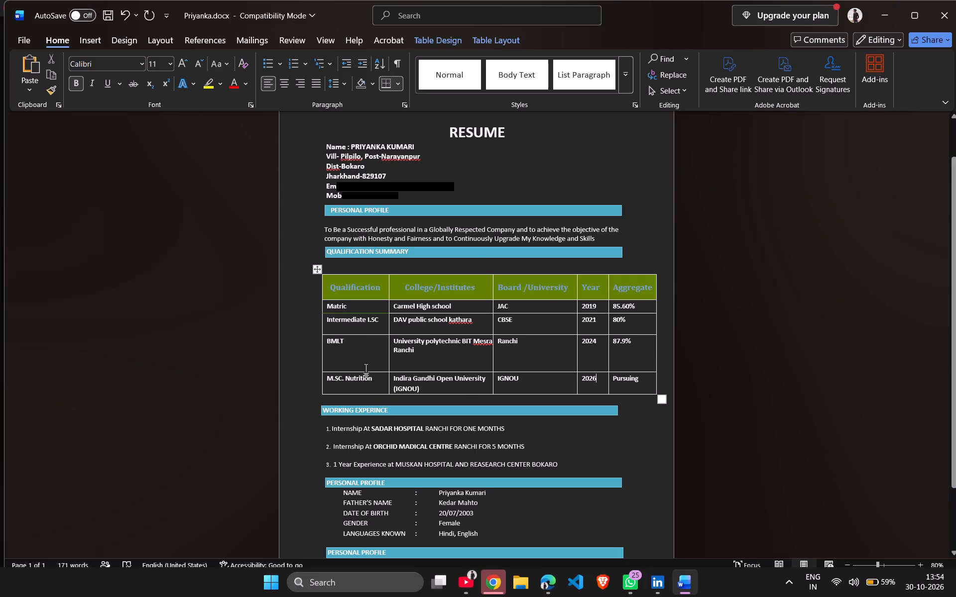
Reduce the height of the BMLT row to remove the empty space beneath its two-line institute name.
drag(370, 372, 368, 351)
drag(367, 372, 366, 371)
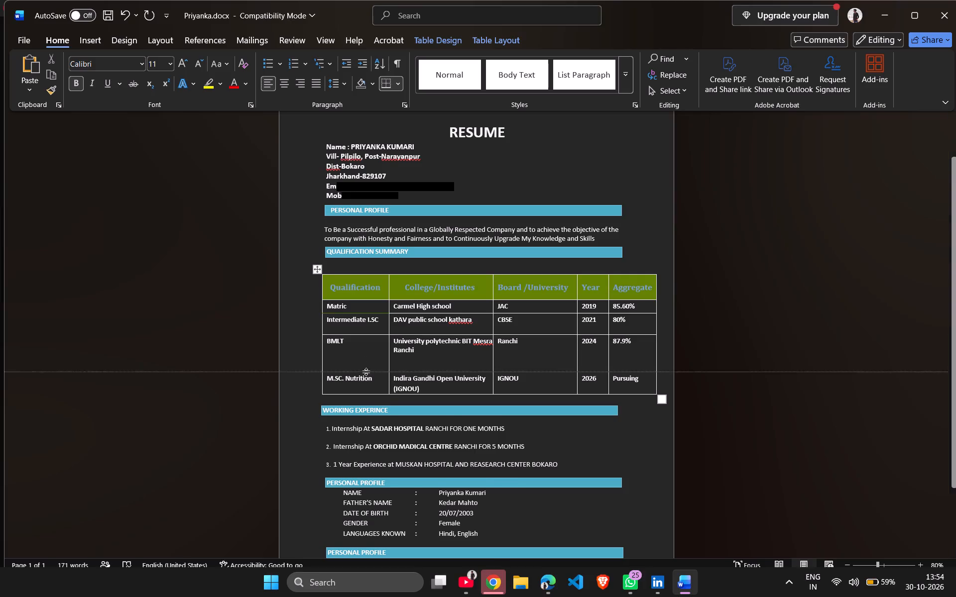
drag(366, 371, 368, 358)
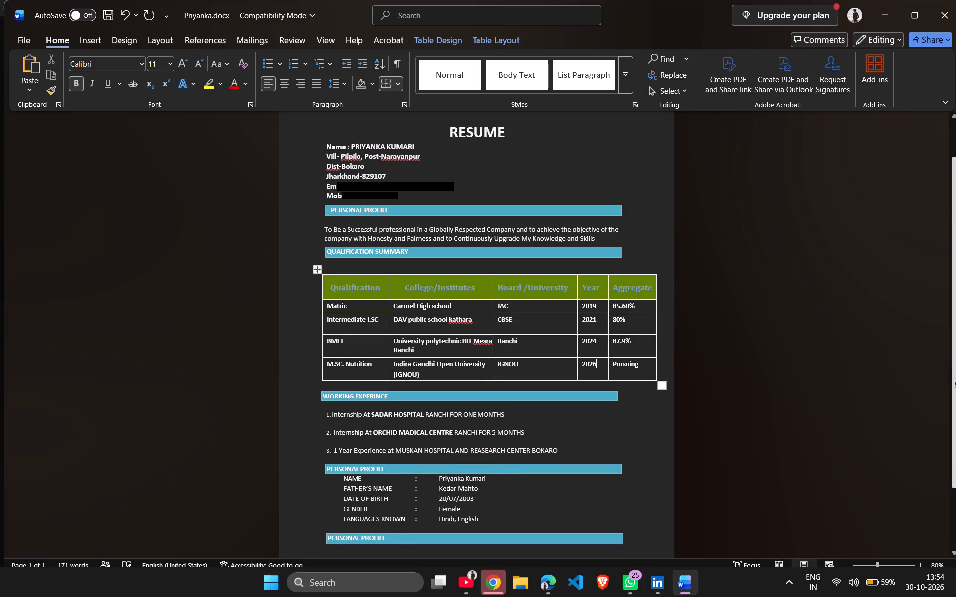
Review the resume page from the title through the qualification table to the place, date and signature lines.
click(952, 373)
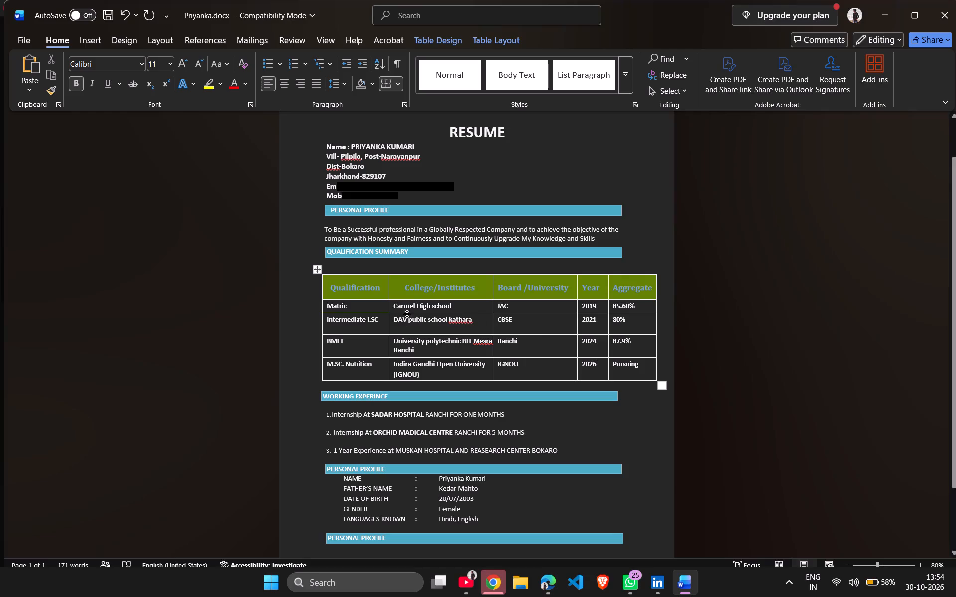
scroll(406, 318, down, 1)
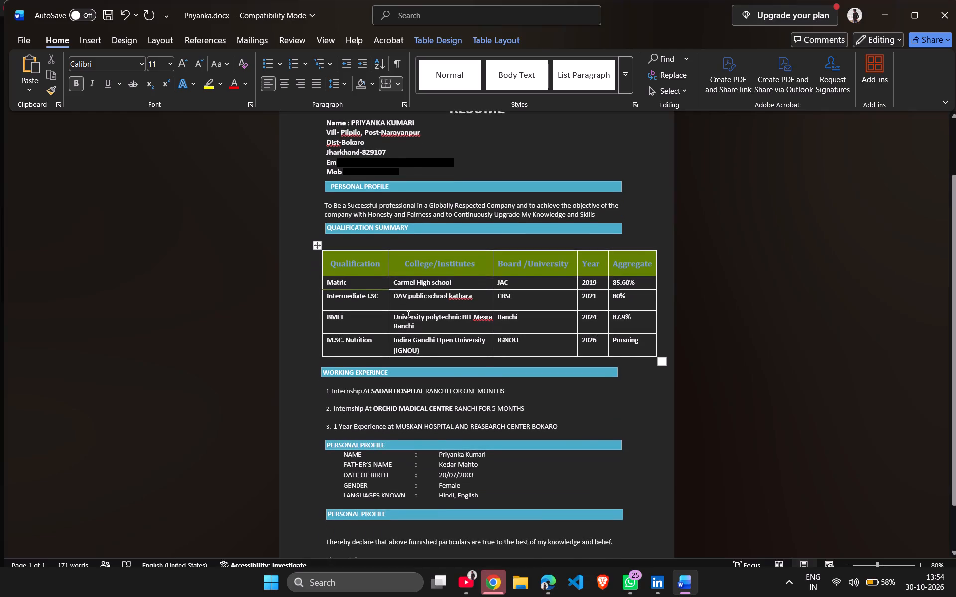
scroll(407, 315, down, 2)
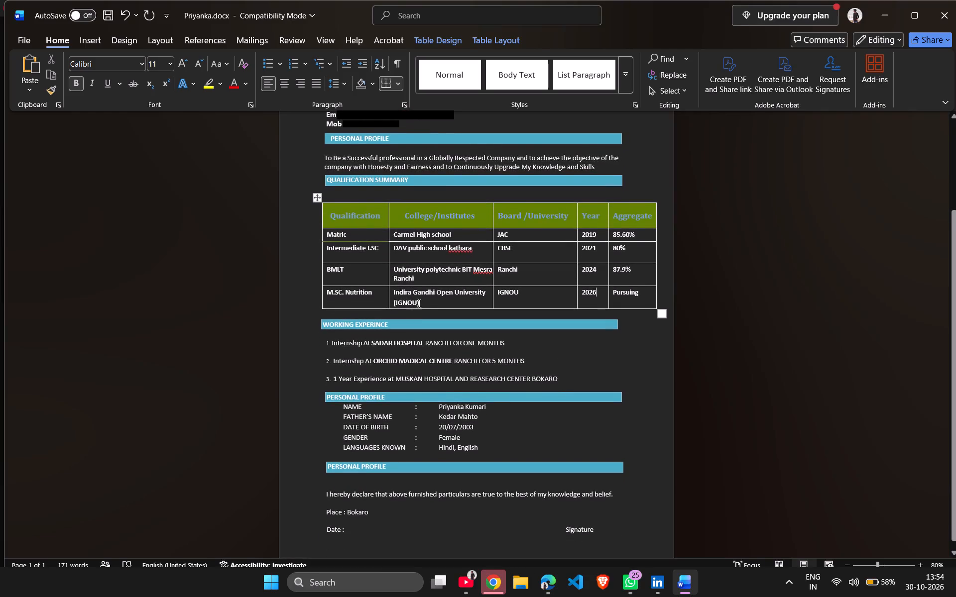
scroll(420, 302, down, 2)
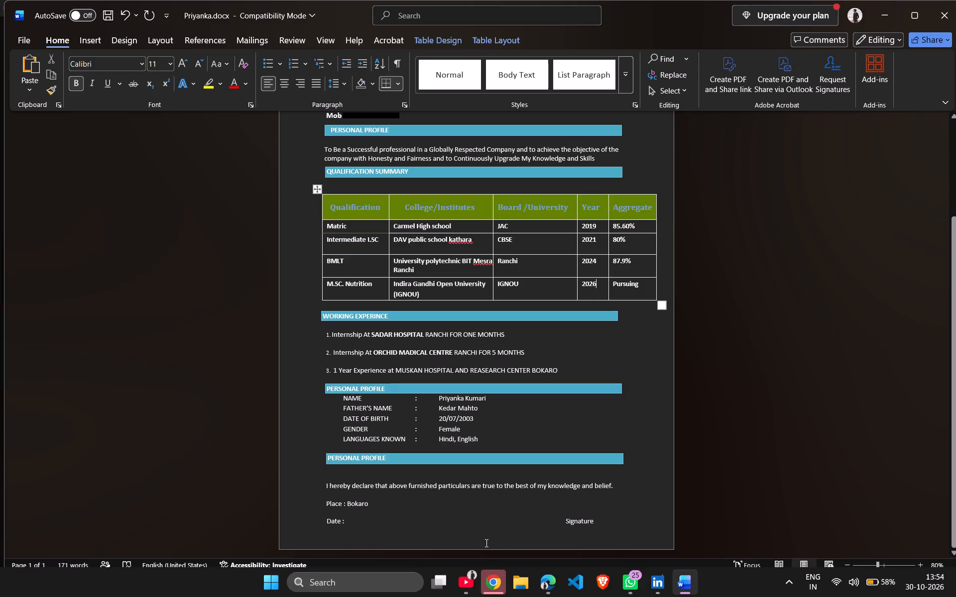
scroll(412, 357, up, 5)
scroll(415, 351, down, 1)
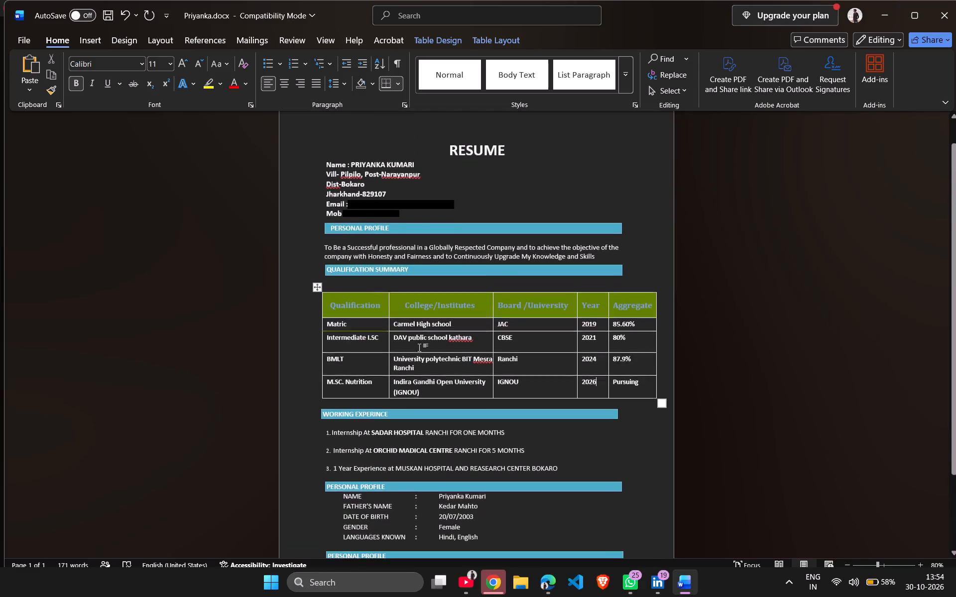
scroll(434, 337, down, 2)
scroll(434, 337, up, 1)
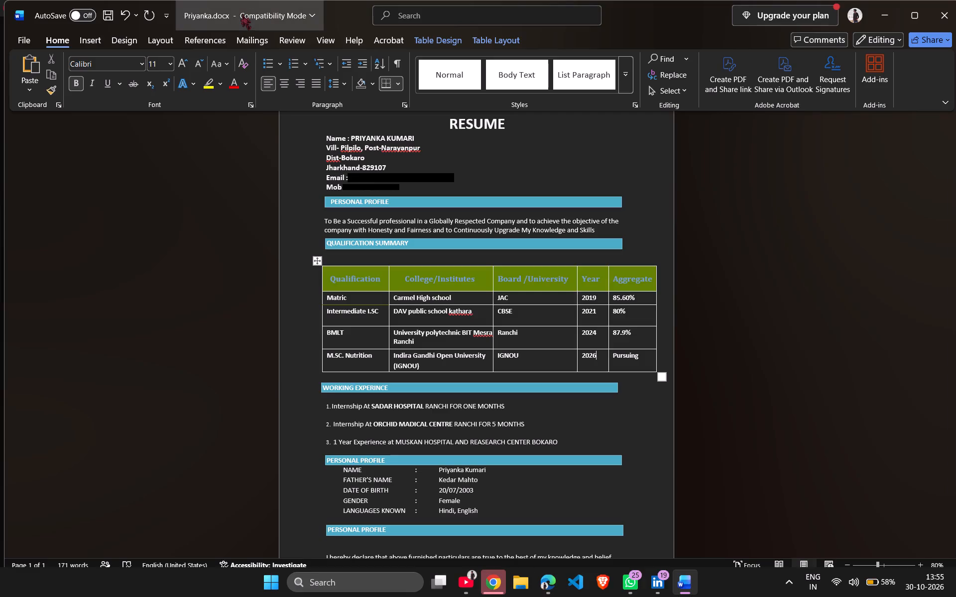
Capture a rectangular screen snip of the resume from the RESUME title down to the start of the declaration.
key(shift+super+s)
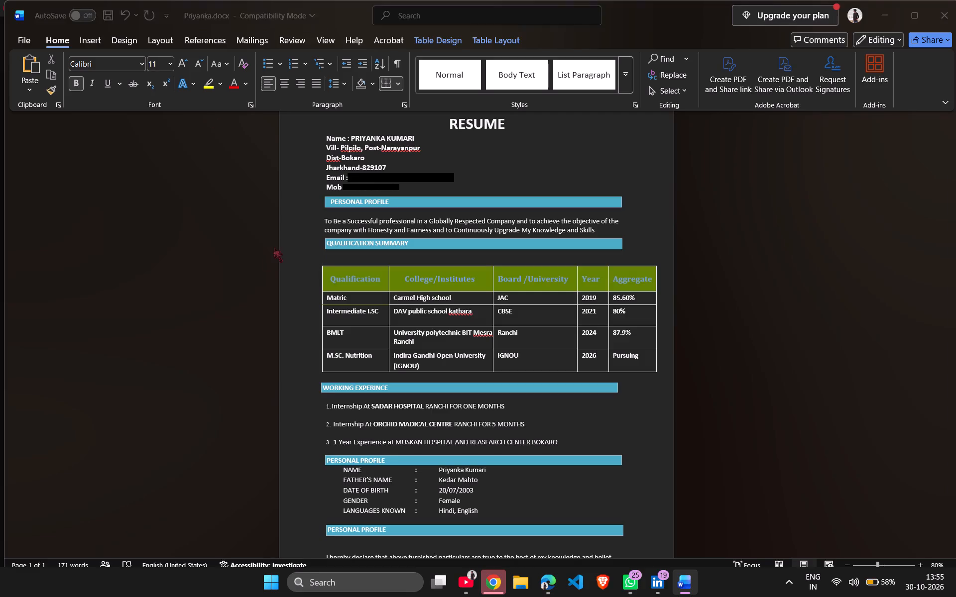
drag(290, 111, 558, 276)
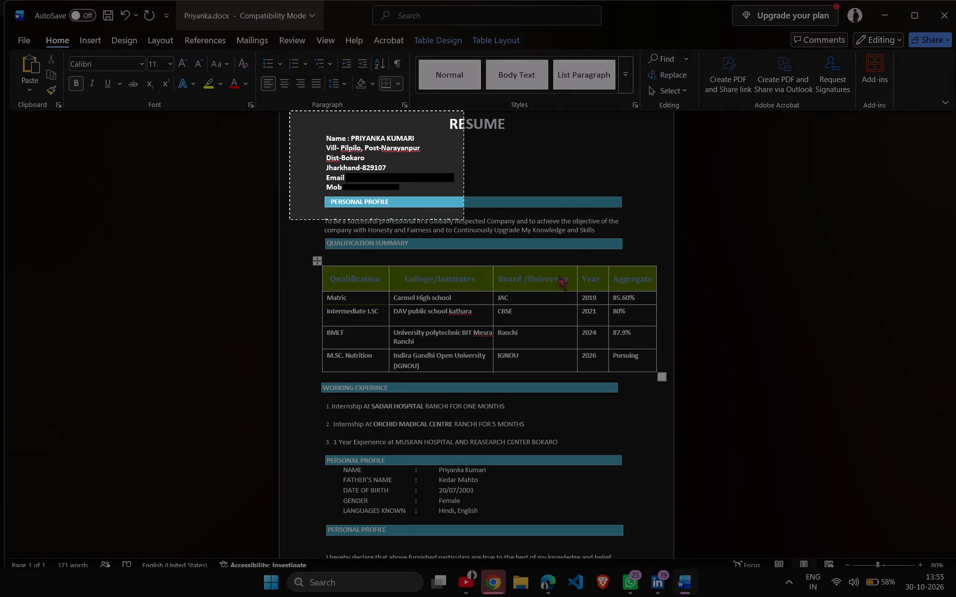
drag(558, 276, 665, 557)
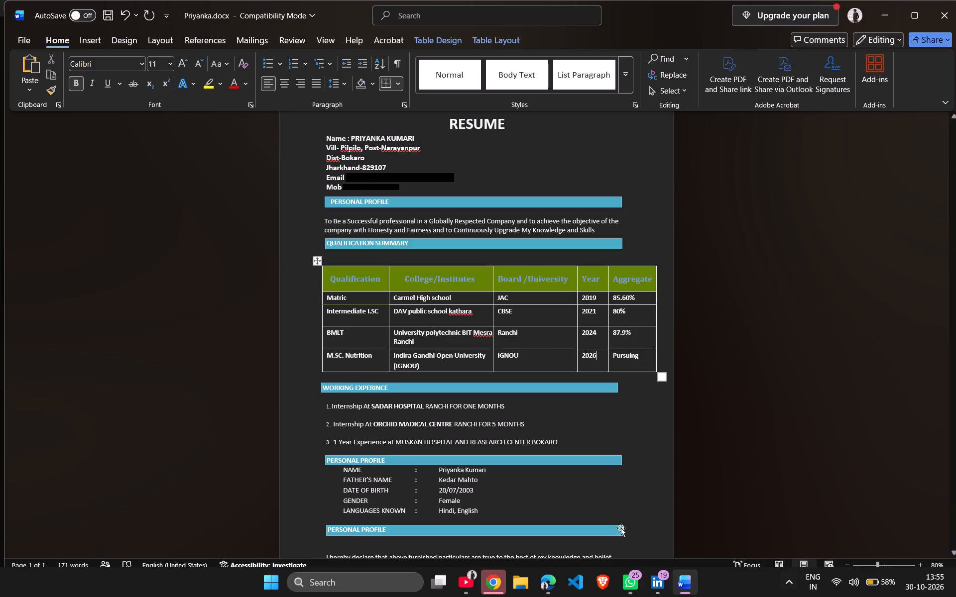